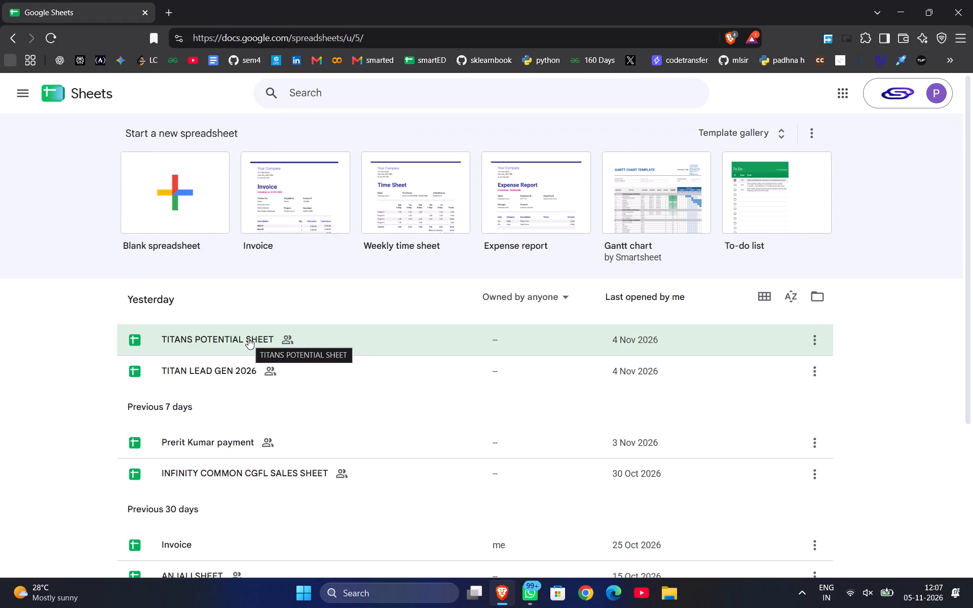
Review the spreadsheet list filtered to Owned by me and to Not owned by me, ending on Owned by anyone.
left_click(528, 300)
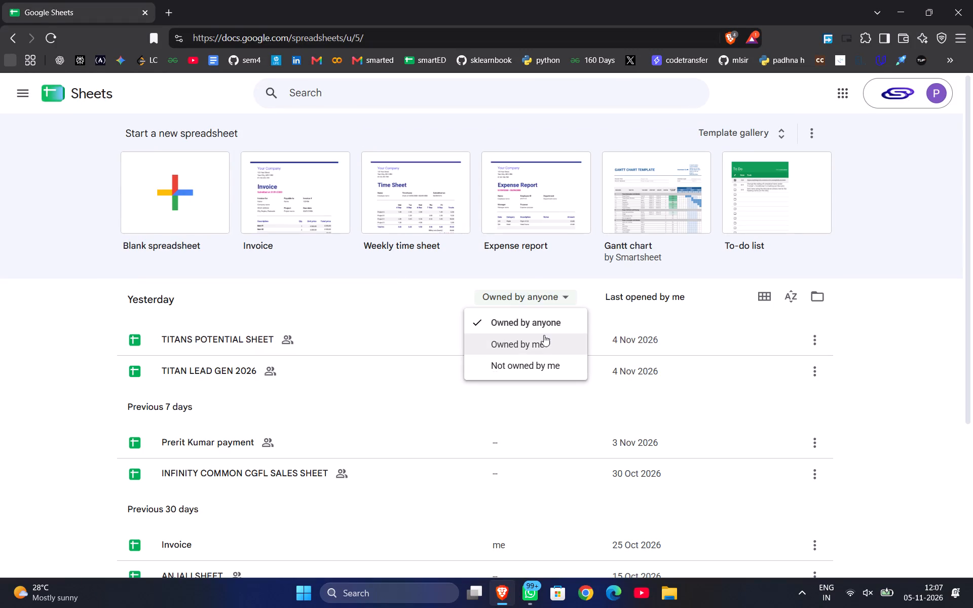
left_click(544, 335)
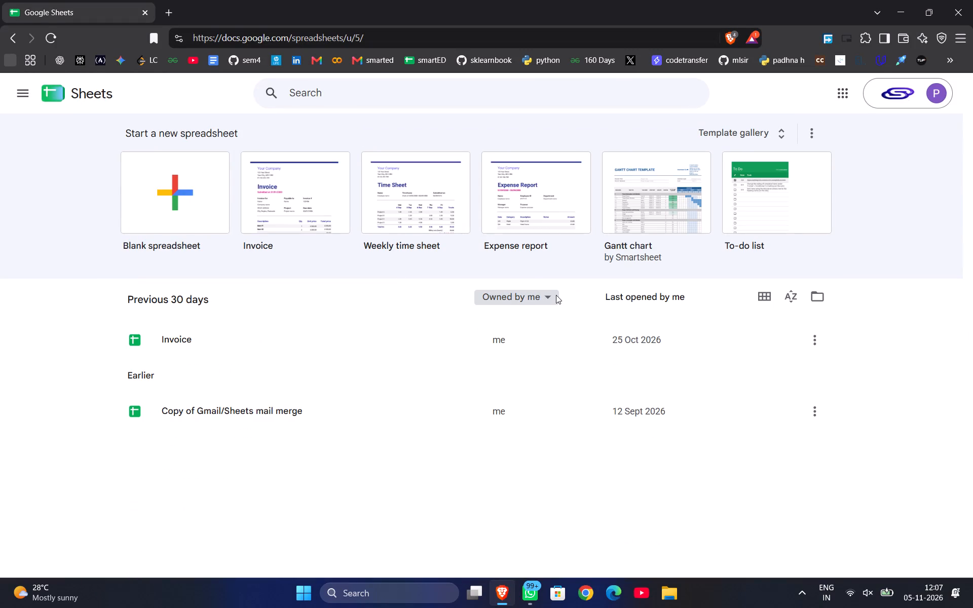
left_click(556, 295)
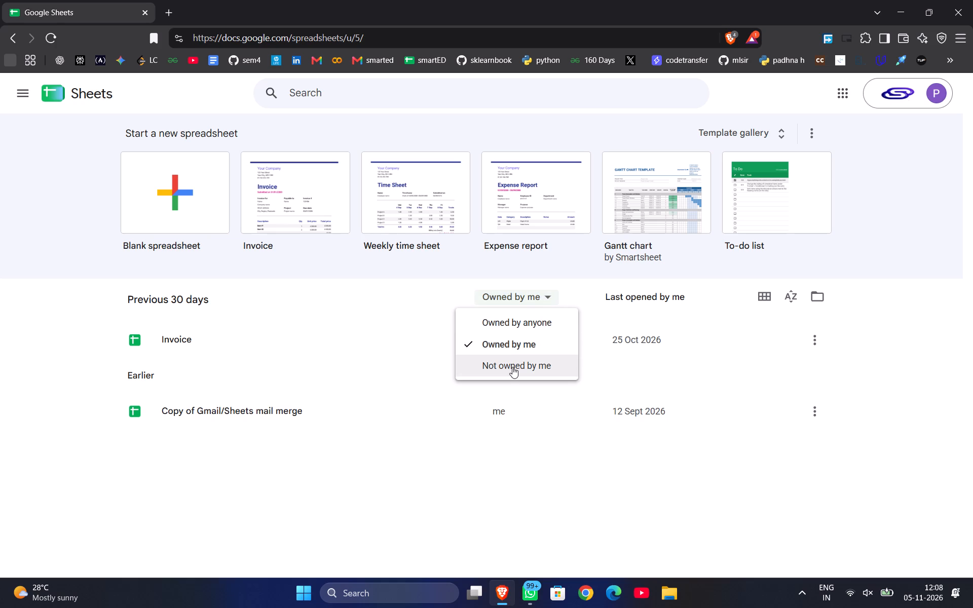
left_click(512, 367)
left_click(517, 293)
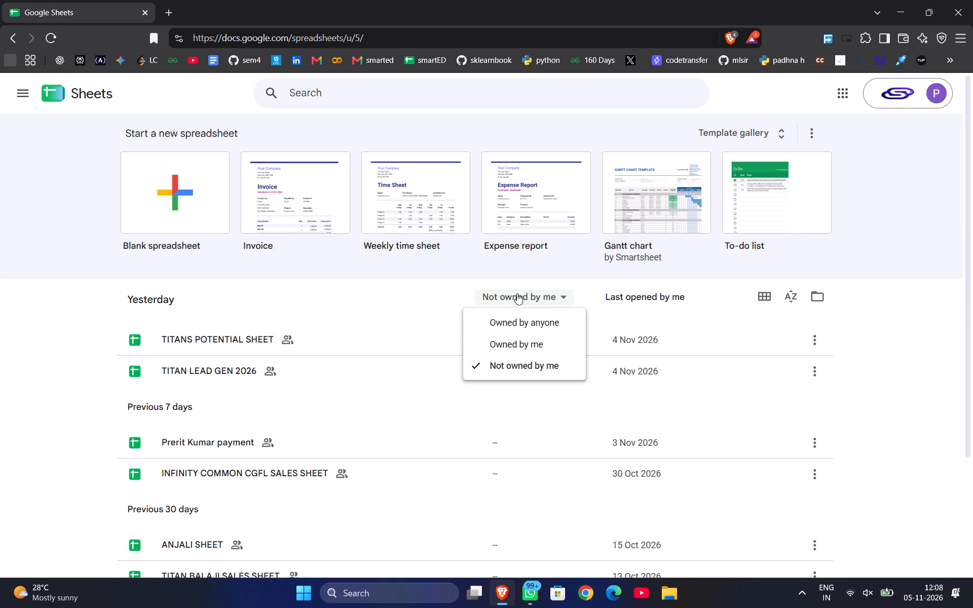
left_click(510, 313)
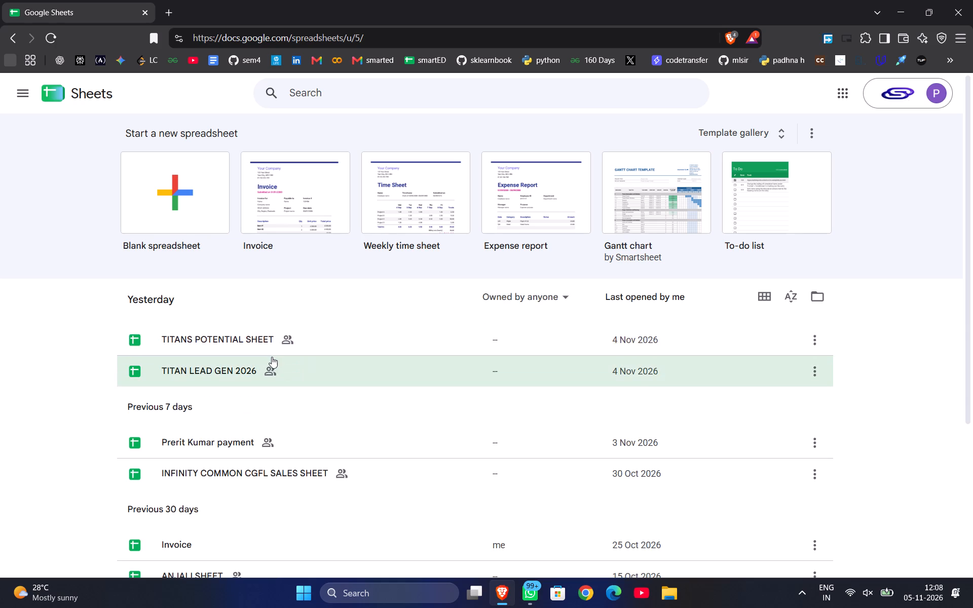
Open the TITANS POTENTIAL SHEET spreadsheet from the recent files.
left_click(363, 344)
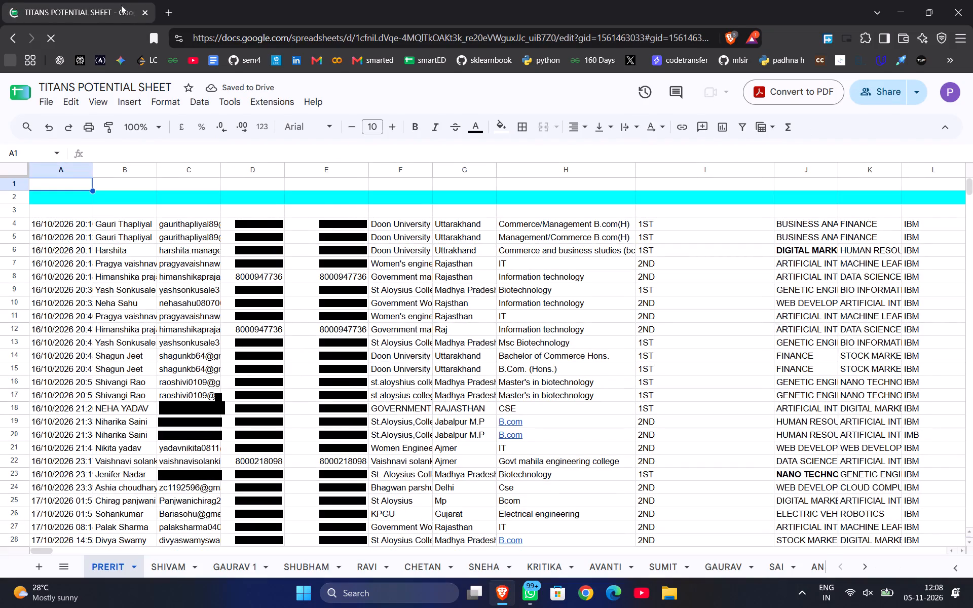
Open a new browser tab alongside the spreadsheet.
left_click(168, 6)
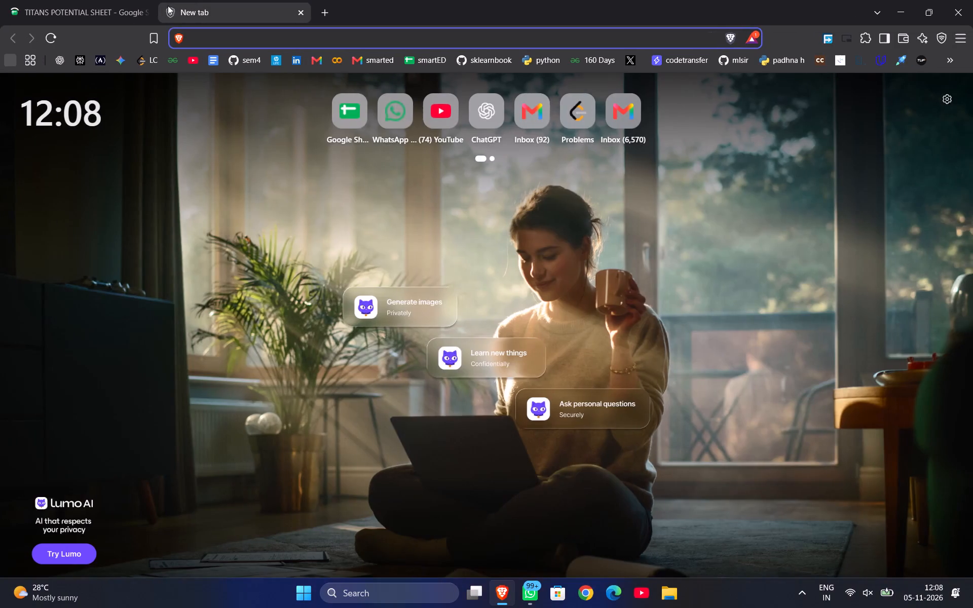
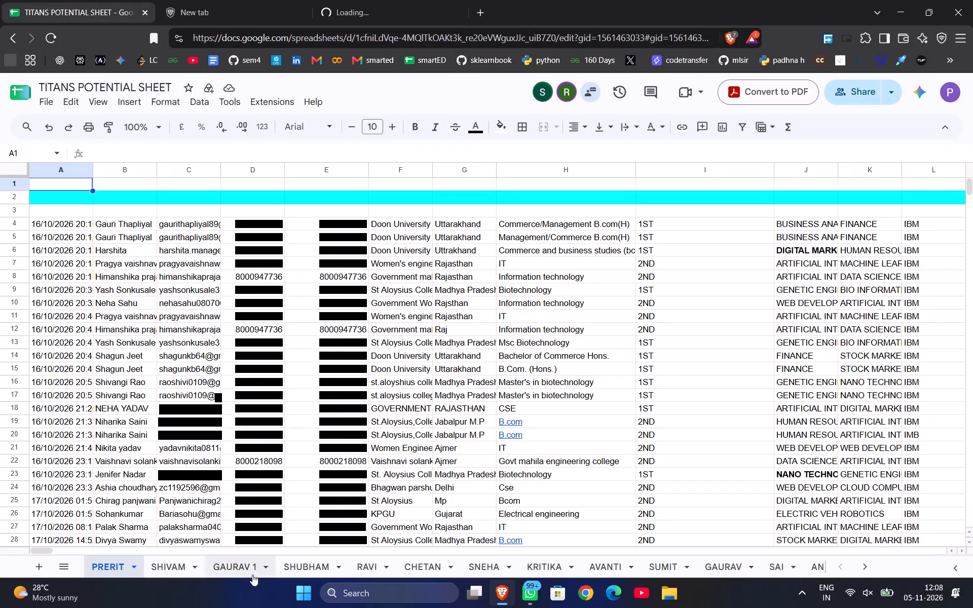
Open the SHUBHAM sheet and go to the last filled lead row in column E.
left_click(318, 561)
left_click(468, 377)
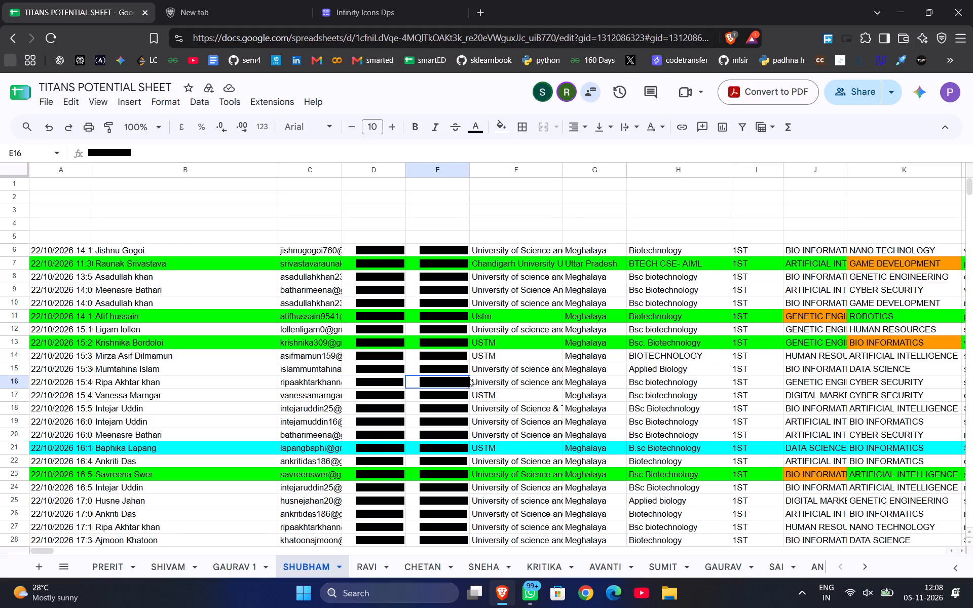
key("ctrl+Menu")
key("ctrl+Down")
key("ctrl+Down")
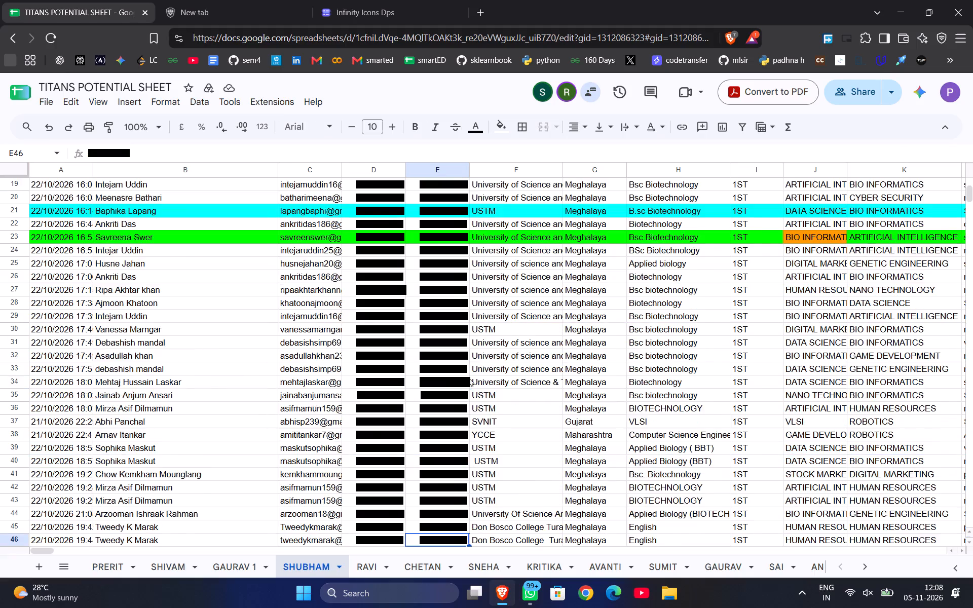
key("ctrl+Down")
key("ctrl+Down")
key("ctrl+Down")
key("ctrl+Down")
key("ctrl+Down")
key("ctrl+Down")
key("ctrl+Down")
key("ctrl+Down")
key("ctrl+Down")
key("ctrl+Down")
key("ctrl+Down")
key("ctrl+Down")
key("ctrl+Down")
key("ctrl+Up")
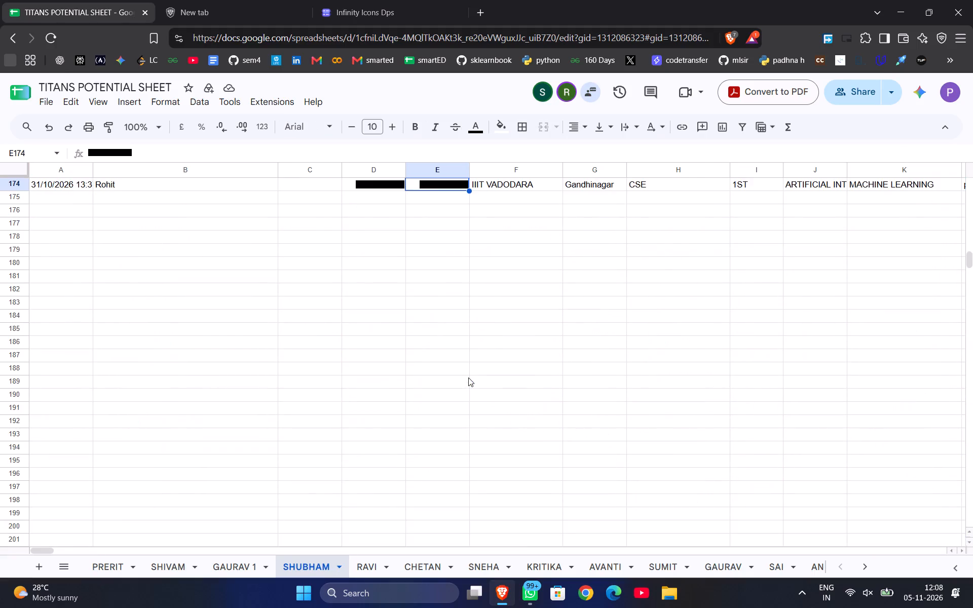
Review the lead rows and their call statuses upward from row 174 to the green-highlighted lead in row 137.
scroll(468, 377, "up", 3)
scroll(468, 377, "left", 2)
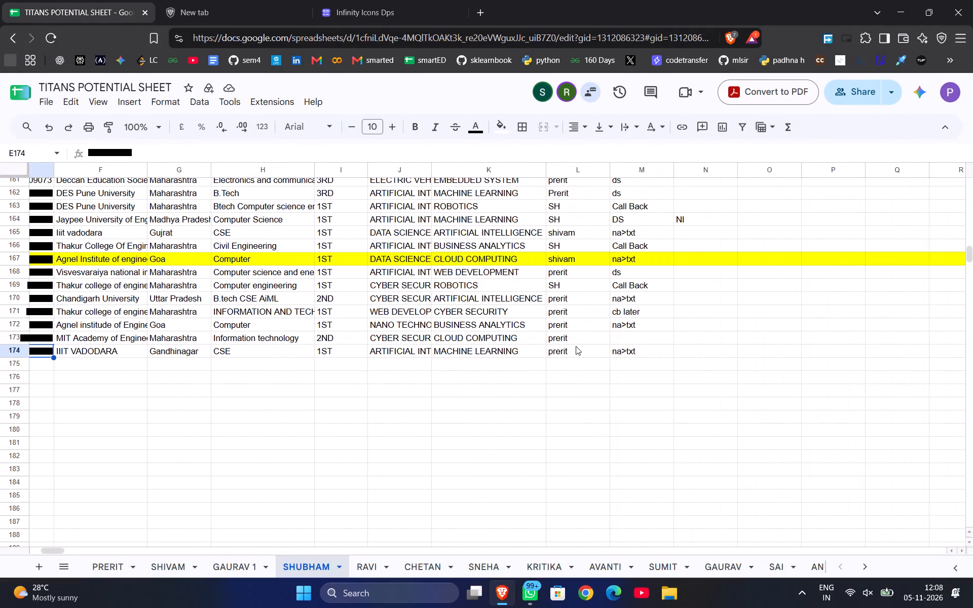
left_click(576, 346)
scroll(576, 346, "up", 3)
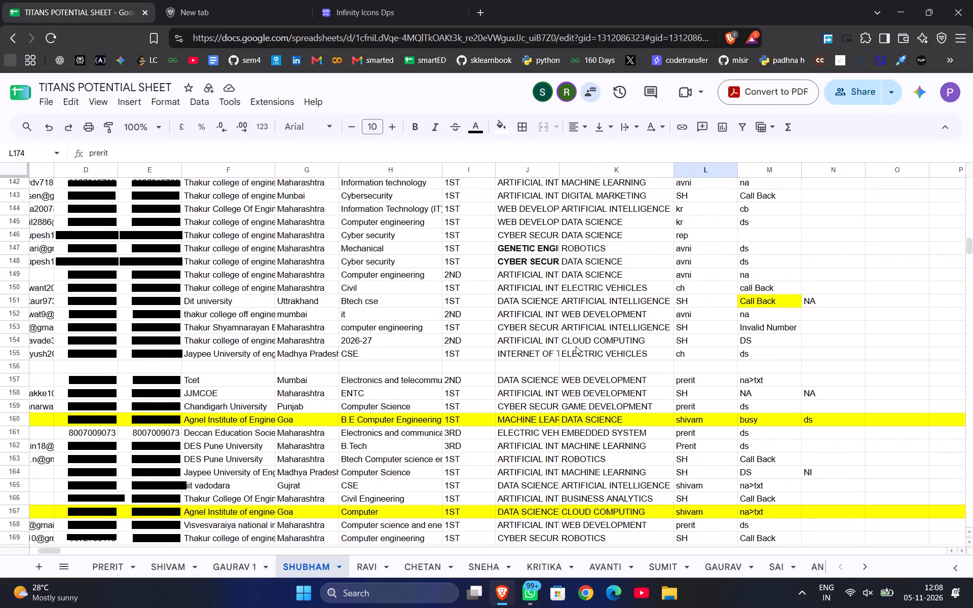
scroll(576, 346, "up", 4)
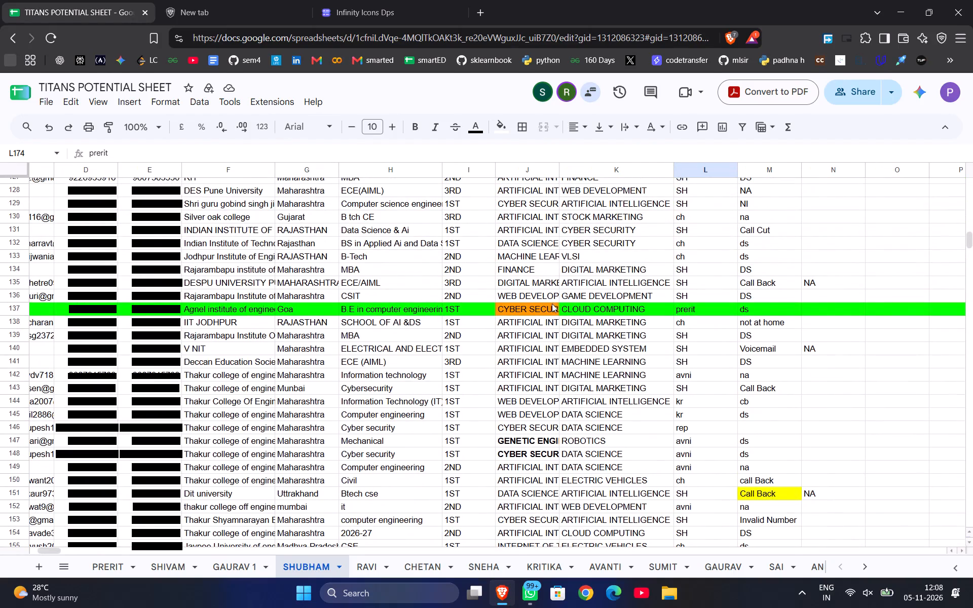
left_click(550, 305)
scroll(550, 305, "right", 4)
Copy the lead's name from row 137 into the NAME OF THE LEAD answer of the Infinity Icons Dps form.
left_click(410, 0)
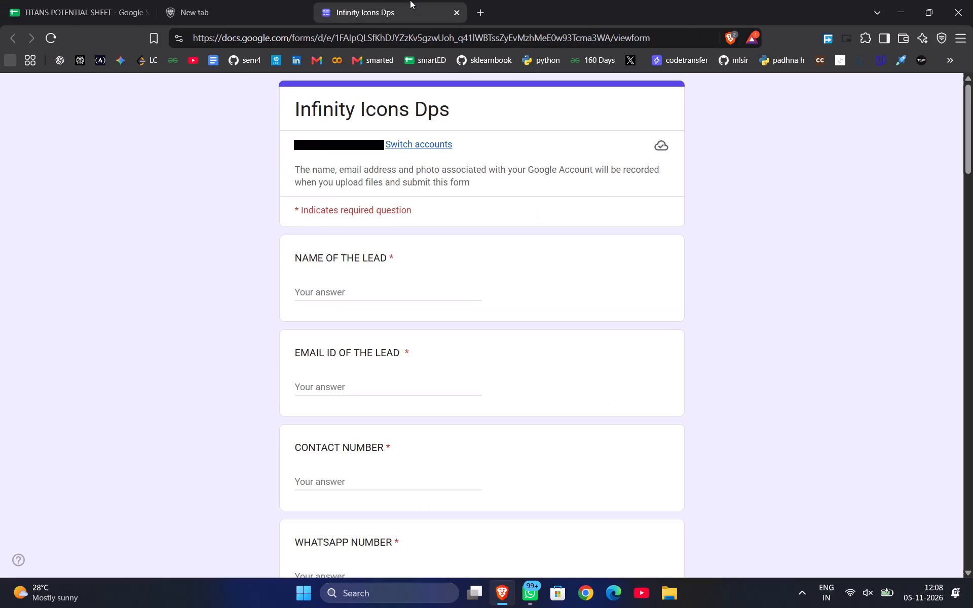
left_click(97, 0)
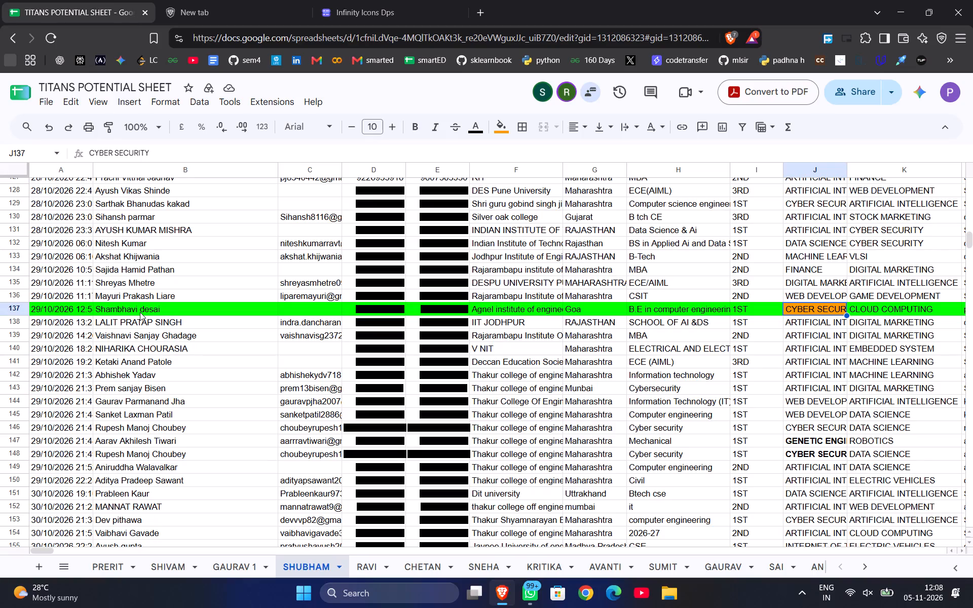
left_click(140, 312)
key("ctrl+c")
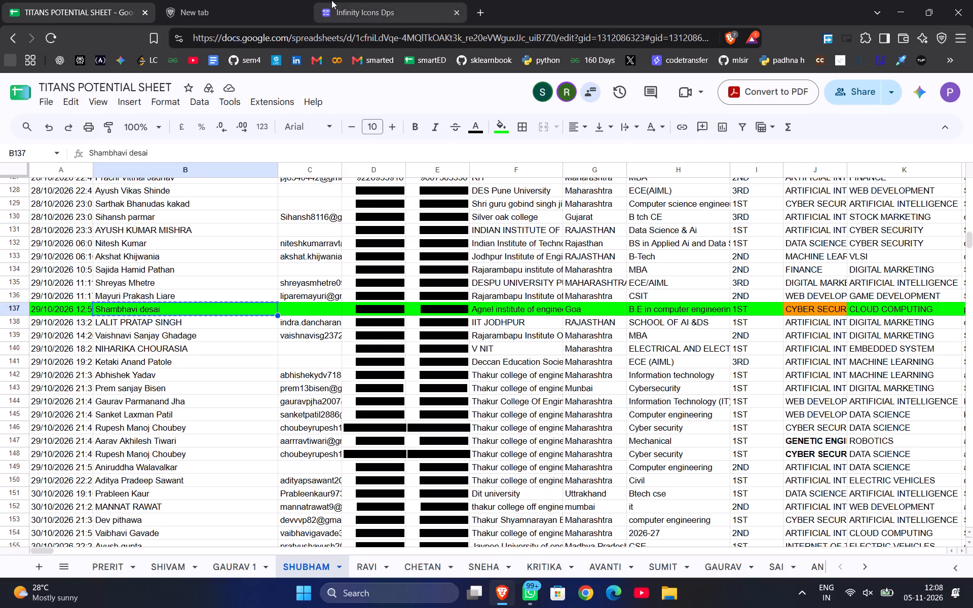
left_click(339, 0)
left_click(329, 292)
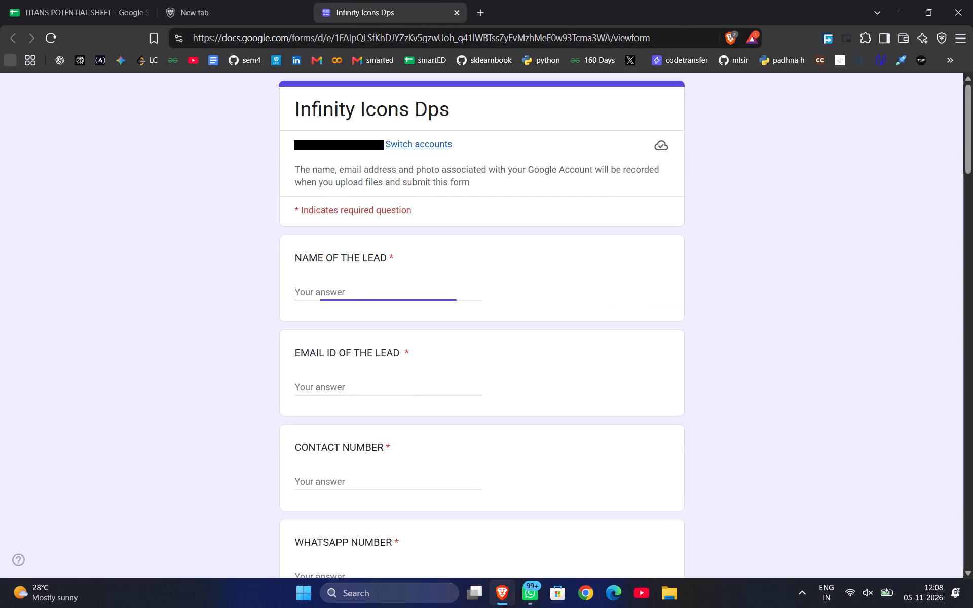
key("ctrl+v")
key("Tab")
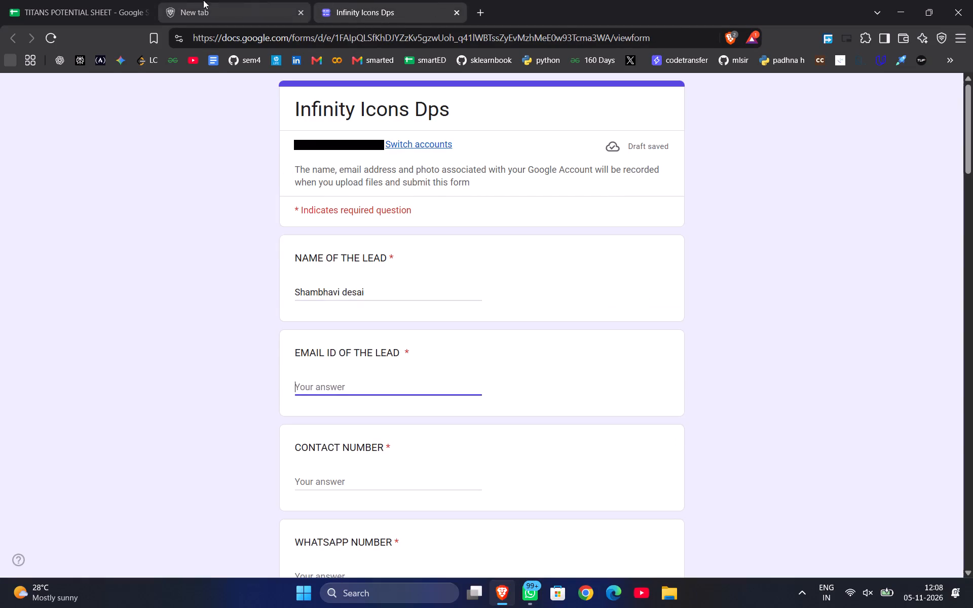
Check row 137's email cell in the spreadsheet for the form's EMAIL ID OF THE LEAD question.
left_click(79, 0)
key("Tab")
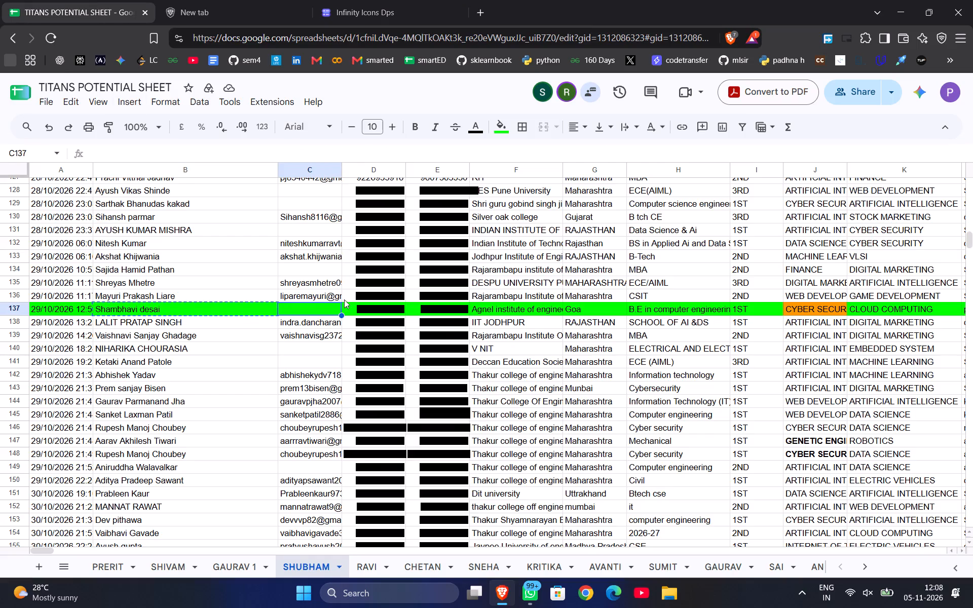
left_click(398, 0)
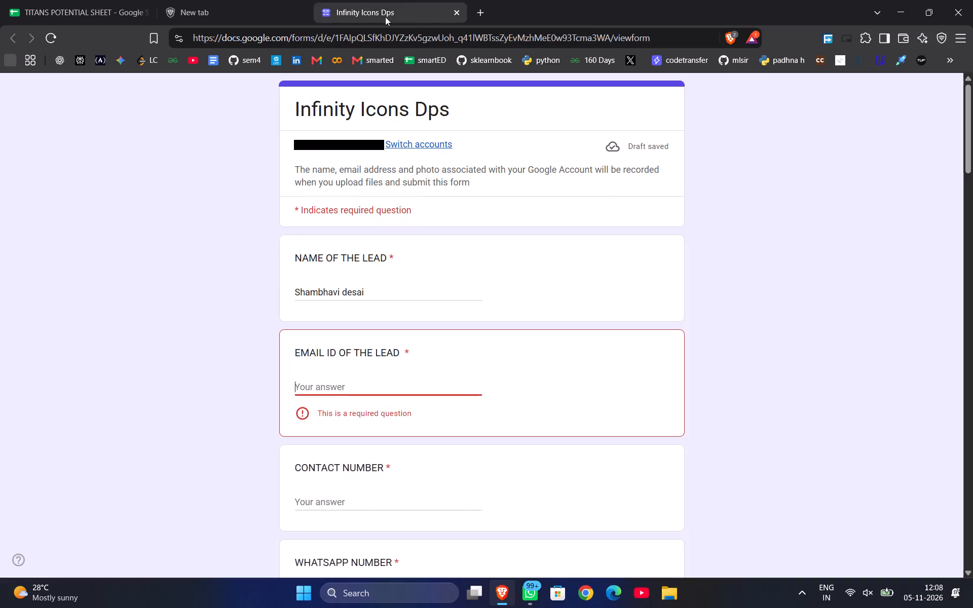
Select the lead's contact number in cell D137 for the form's CONTACT NUMBER question.
left_click(81, 0)
key("Tab")
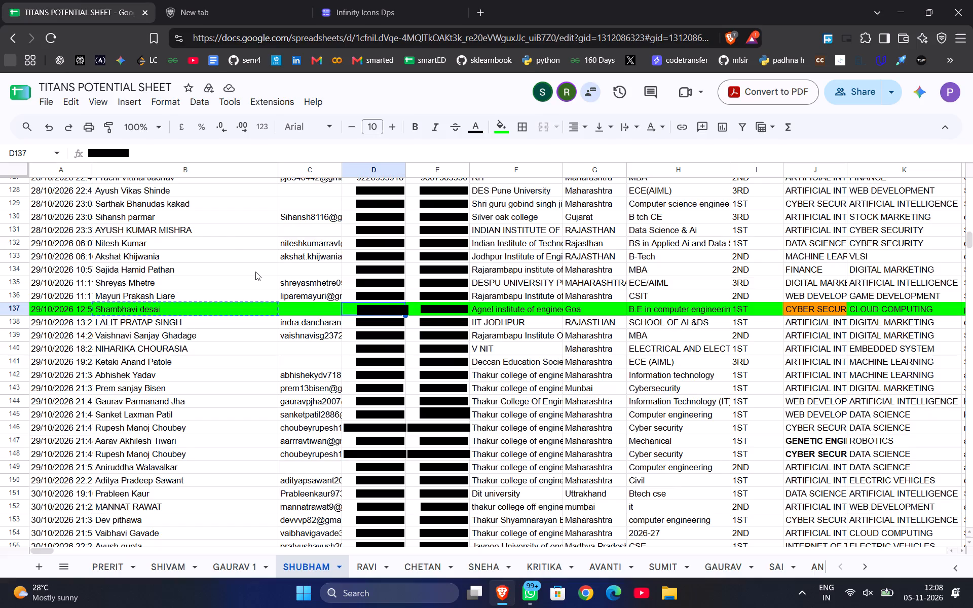
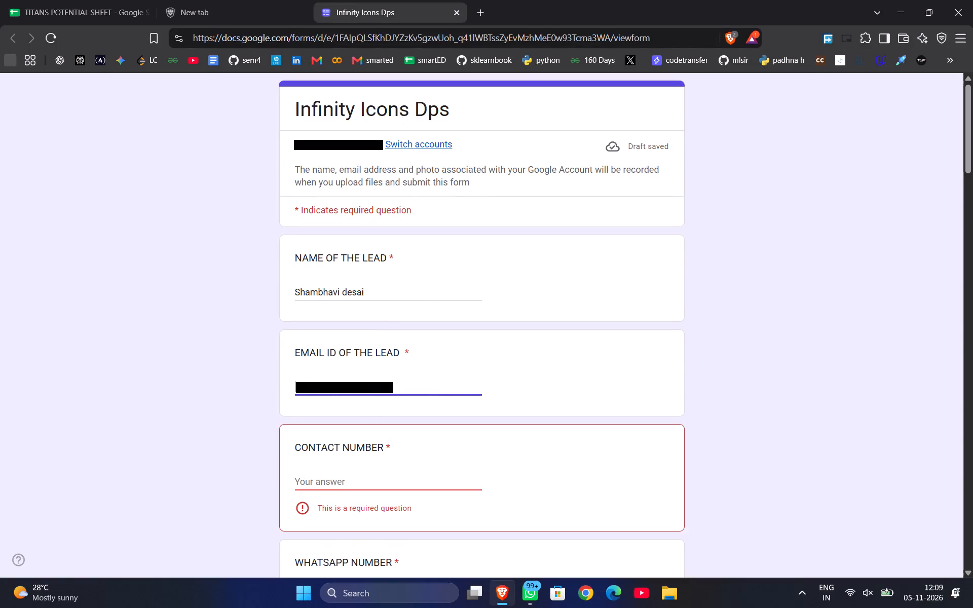
Delete the extra character at the start of the EMAIL ID OF THE LEAD answer and move on to CONTACT NUMBER.
key("Delete")
key("Tab")
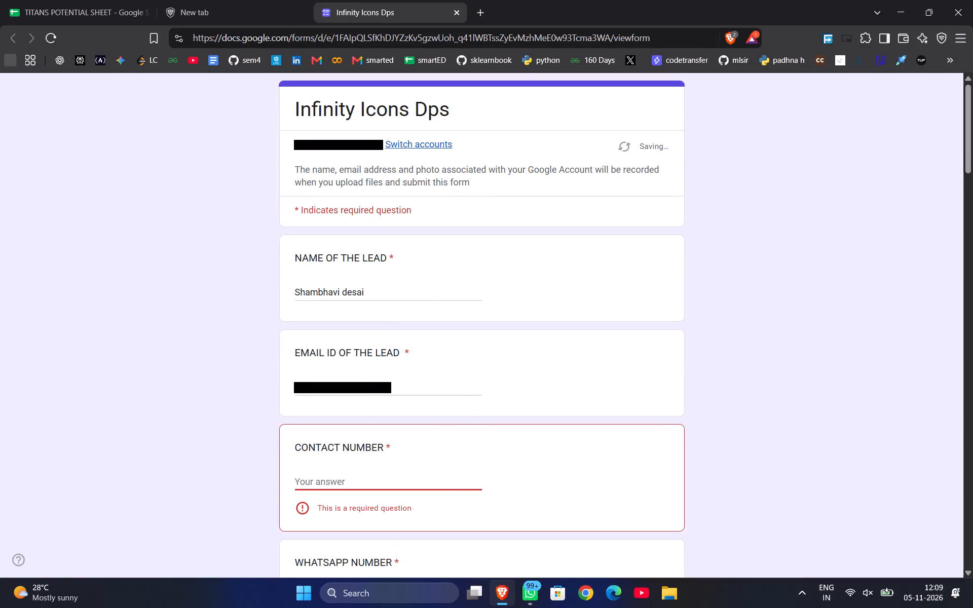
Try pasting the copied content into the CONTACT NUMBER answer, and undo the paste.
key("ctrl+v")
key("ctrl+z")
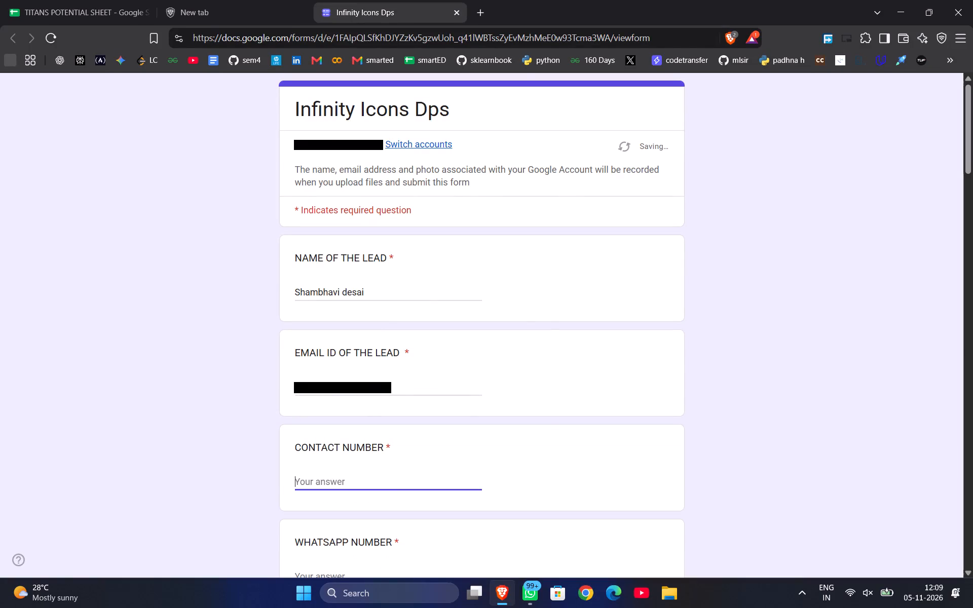
Paste the lead's number from the clipboard history into the CONTACT NUMBER answer, and paste it into WHATSAPP NUMBER as well.
key("super+v")
key("Down")
key("Return")
key("ctrl+v")
key("Tab")
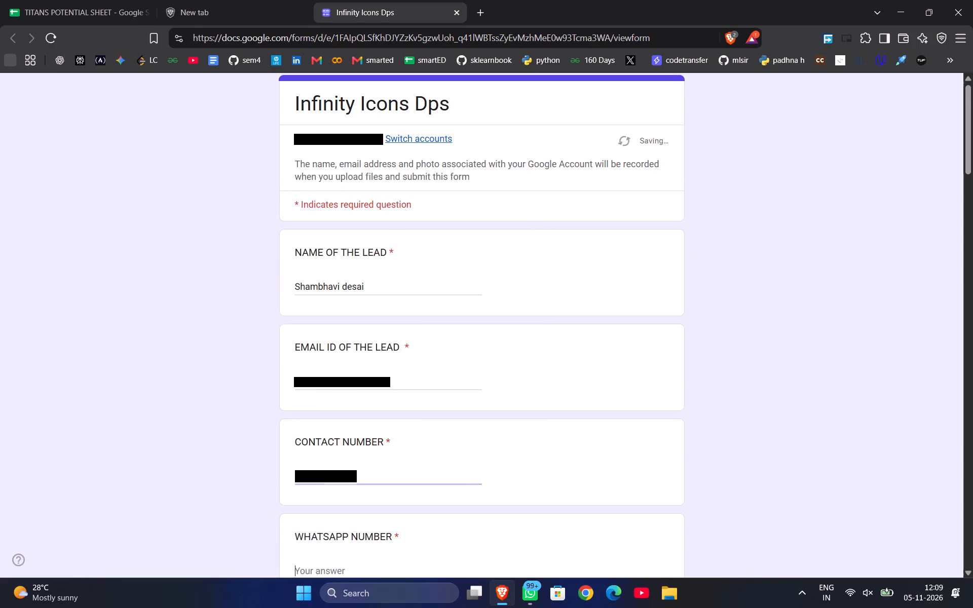
key("ctrl+v")
key("Tab")
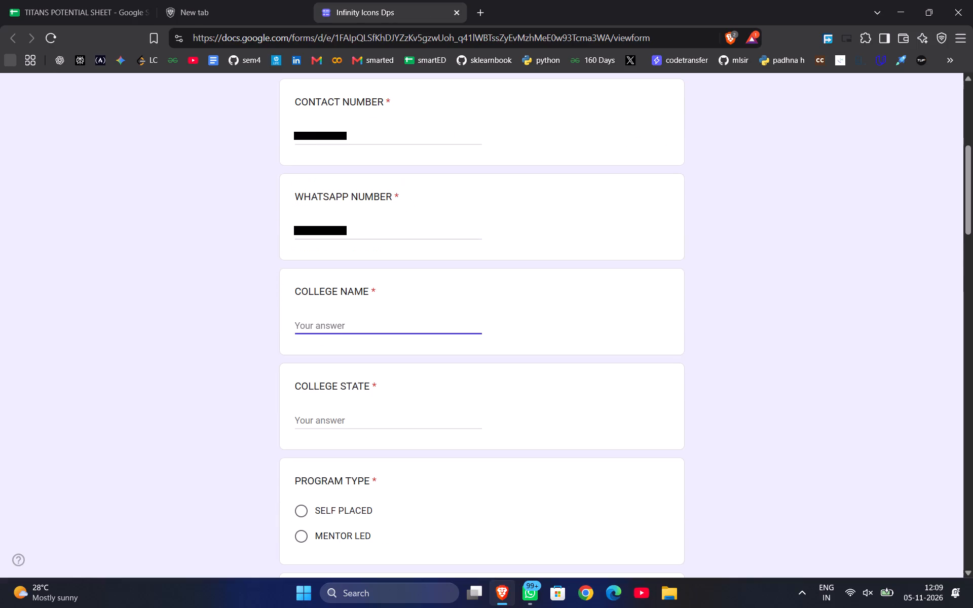
Copy the college name from cell F137 of the spreadsheet into the form's COLLEGE NAME answer.
key("ctrl+Tab")
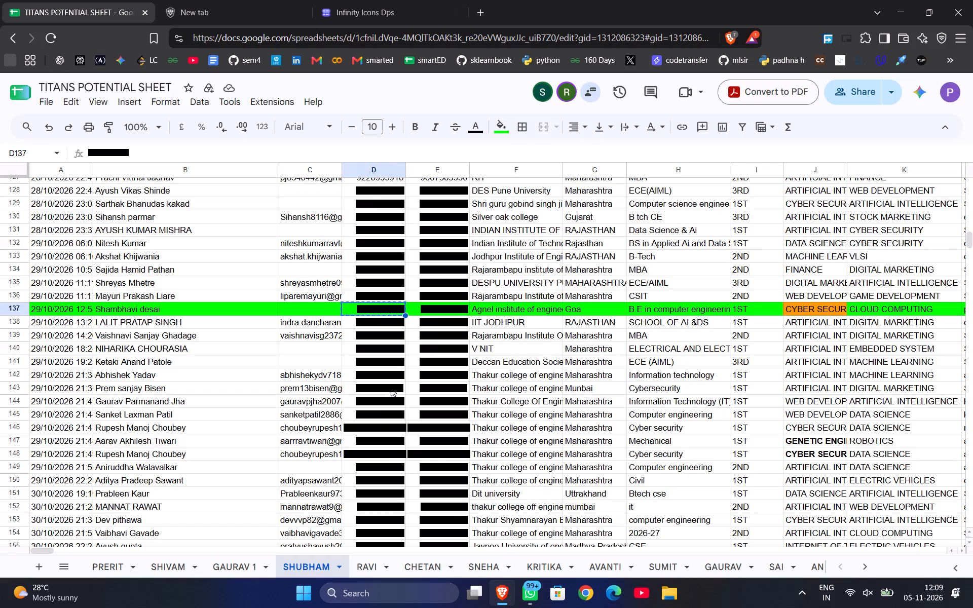
key("Tab")
key("Tab")
key("ctrl+c")
key("ctrl+Tab")
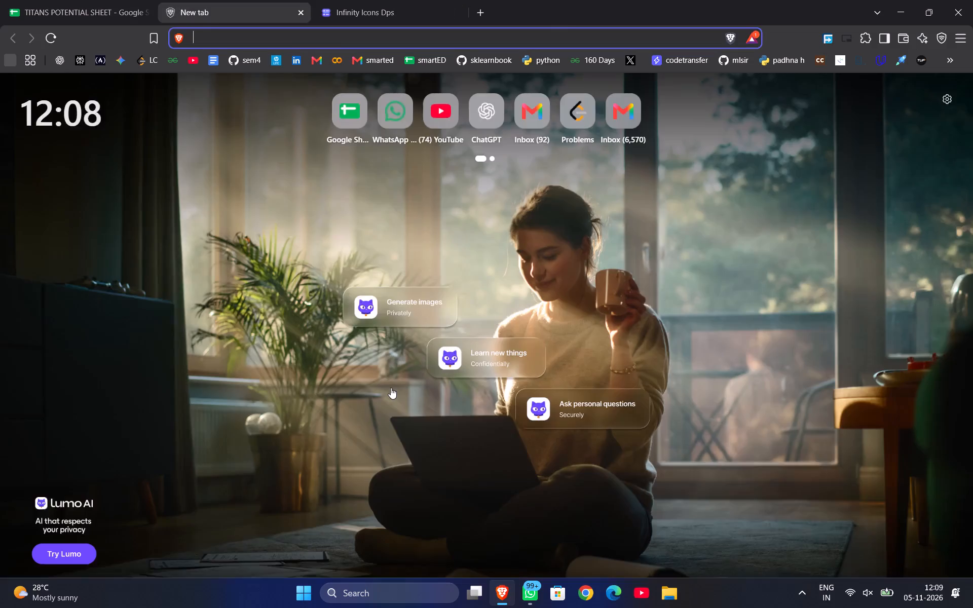
key("ctrl+Tab")
key("ctrl+v")
key("Tab")
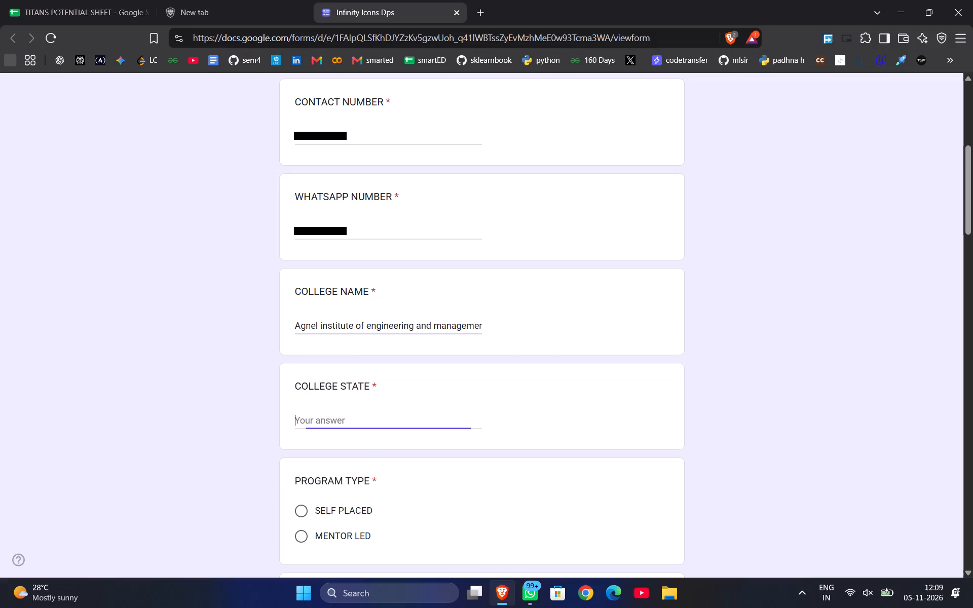
Copy the state Goa from cell G137 of the spreadsheet into the form's COLLEGE STATE answer.
key("ctrl+Tab")
key("Tab")
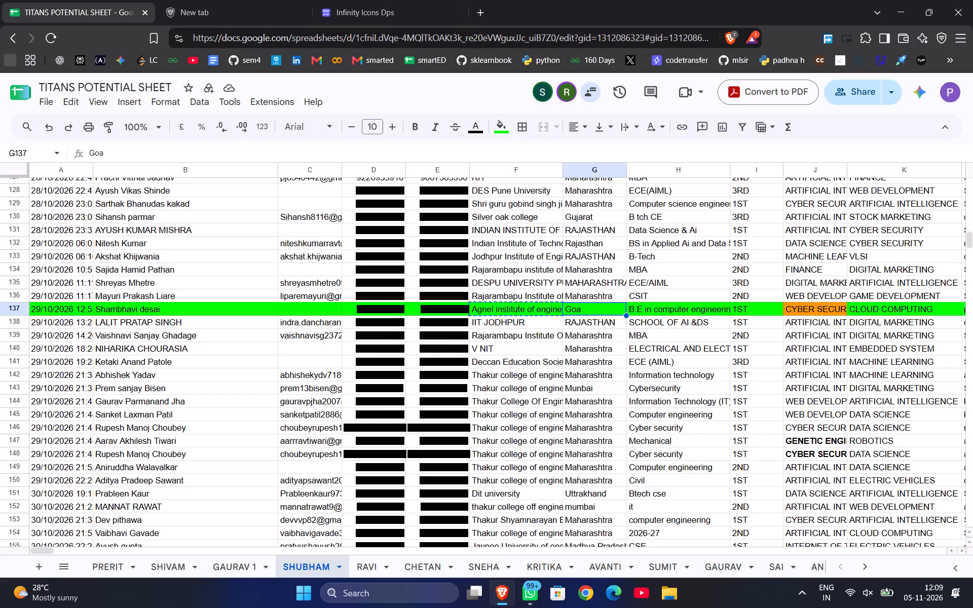
key("ctrl+c")
key("Tab")
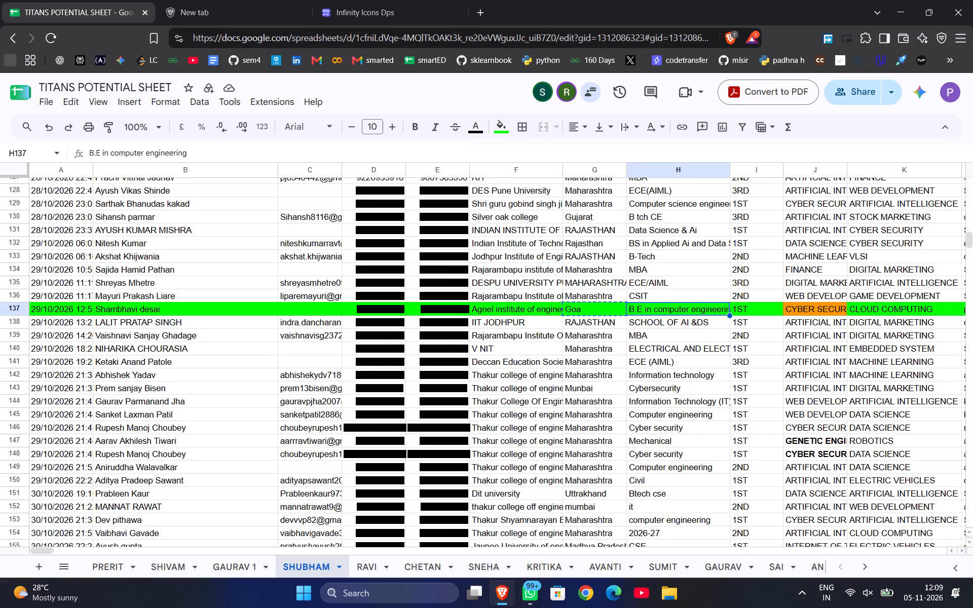
key("ctrl+Tab")
key("ctrl+Tab")
key("ctrl+v")
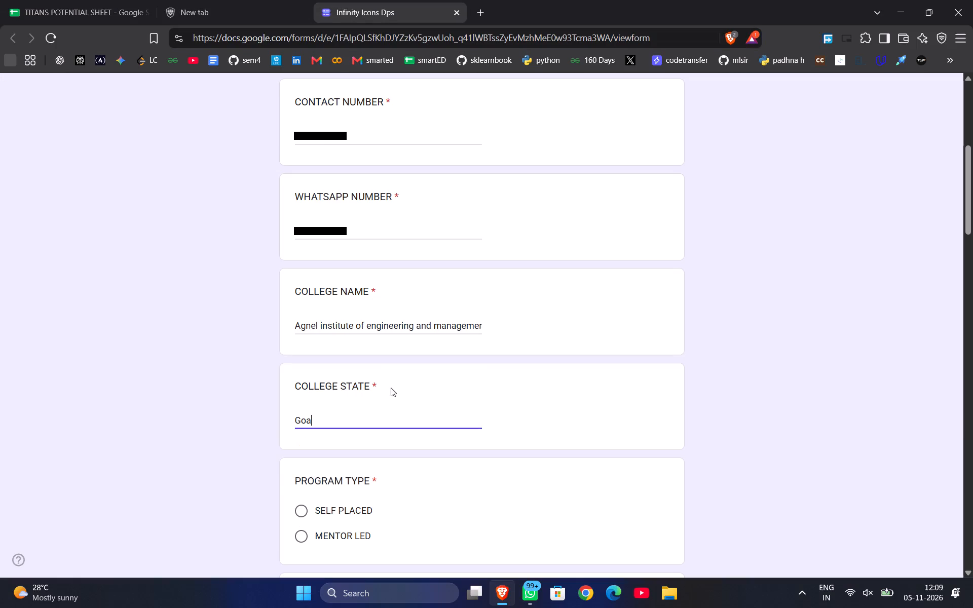
Set PROGRAM TYPE to SELF PLACED and AMOUNT PITCHED to 3500.
key("Tab")
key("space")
key("Tab")
key("Down")
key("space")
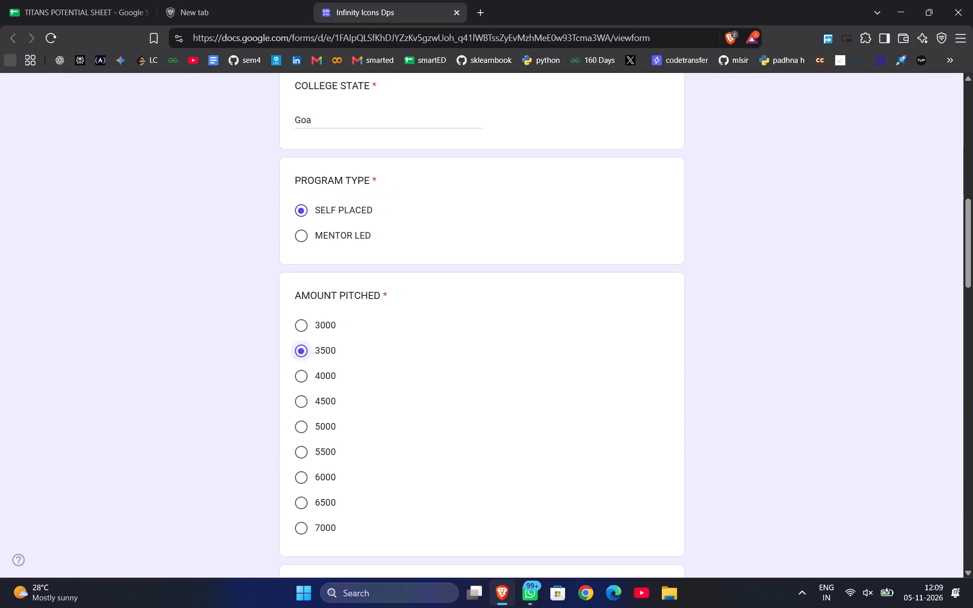
Choose the fifth amount option in the question between AMOUNT PITCHED and SELECTED DOMAIN.
key("Tab")
key("Down")
key("Down")
key("Down")
key("Down")
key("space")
key("Tab")
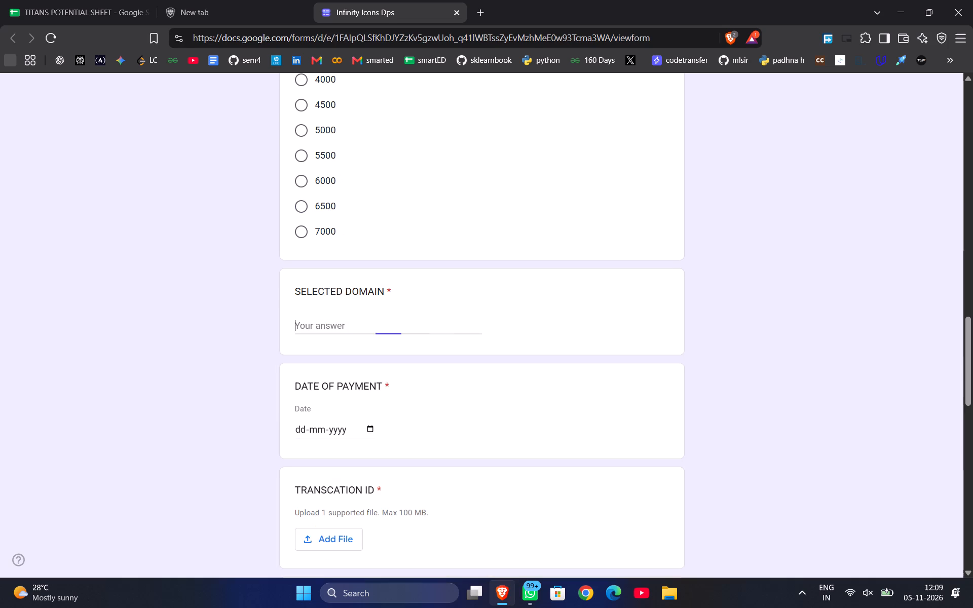
Copy CYBER SECURITY from cell J137 of the spreadsheet into the form's SELECTED DOMAIN answer.
key("ctrl+Tab")
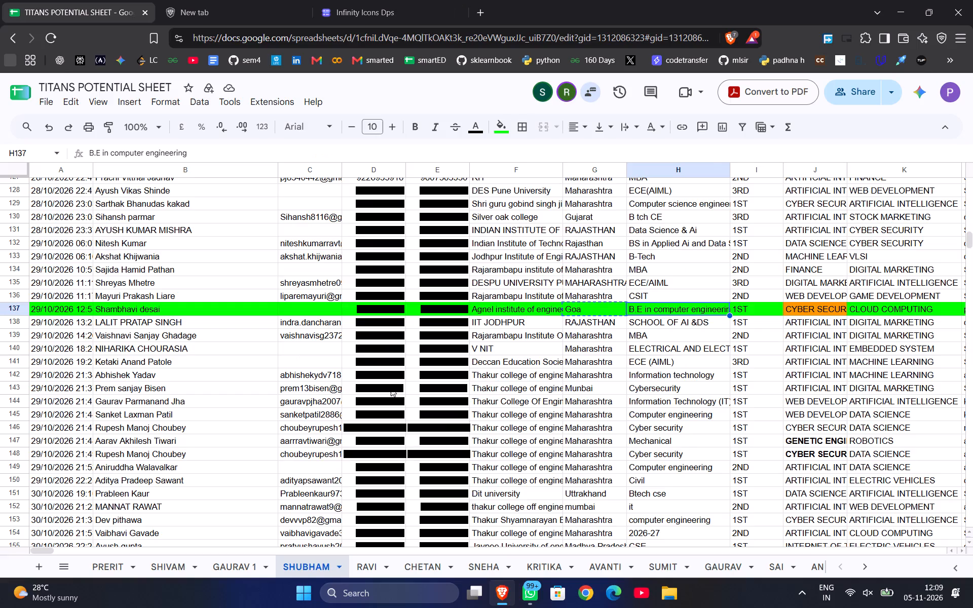
key("Tab")
key("Tab")
key("ctrl+c")
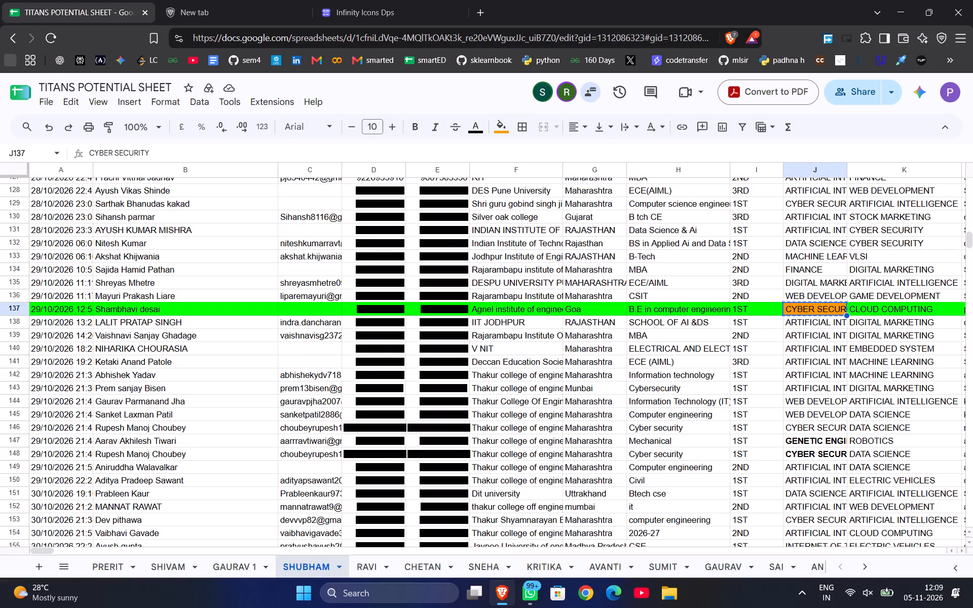
key("ctrl+Tab")
key("ctrl+Tab")
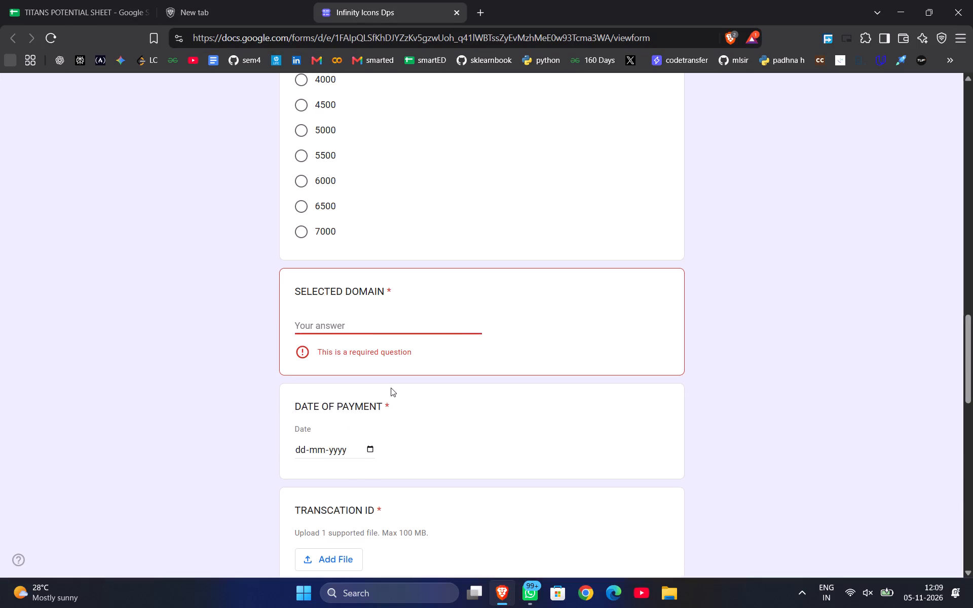
key("ctrl+v")
key("Tab")
Set DATE OF PAYMENT to 04-11-2026 using the calendar.
key("Down")
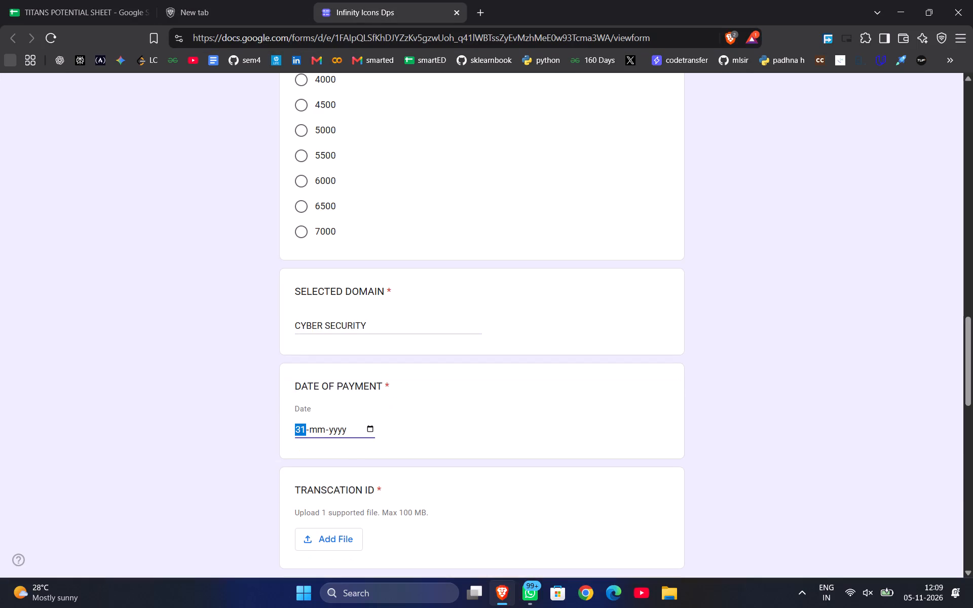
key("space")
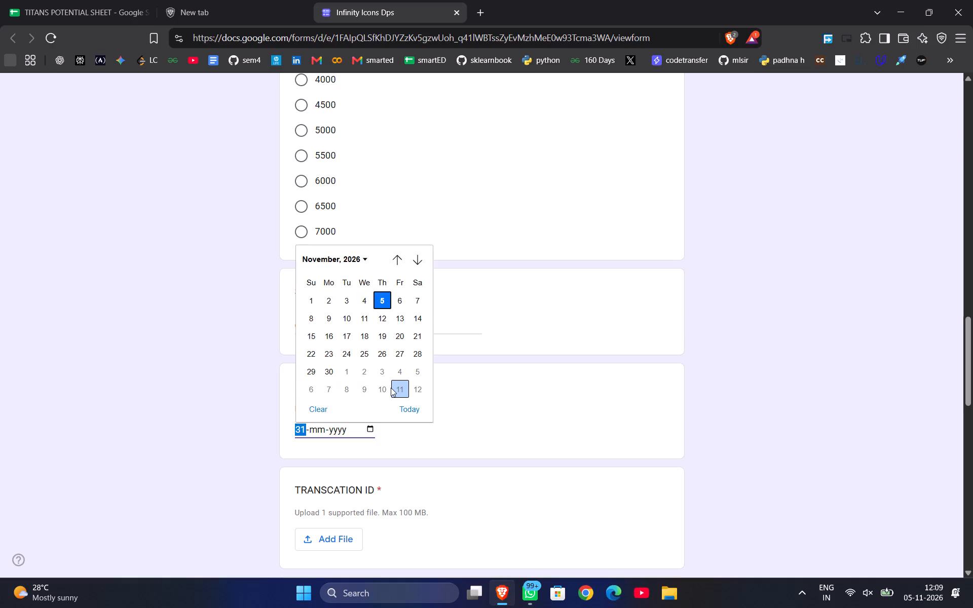
key("Left")
key("Left")
key("Right")
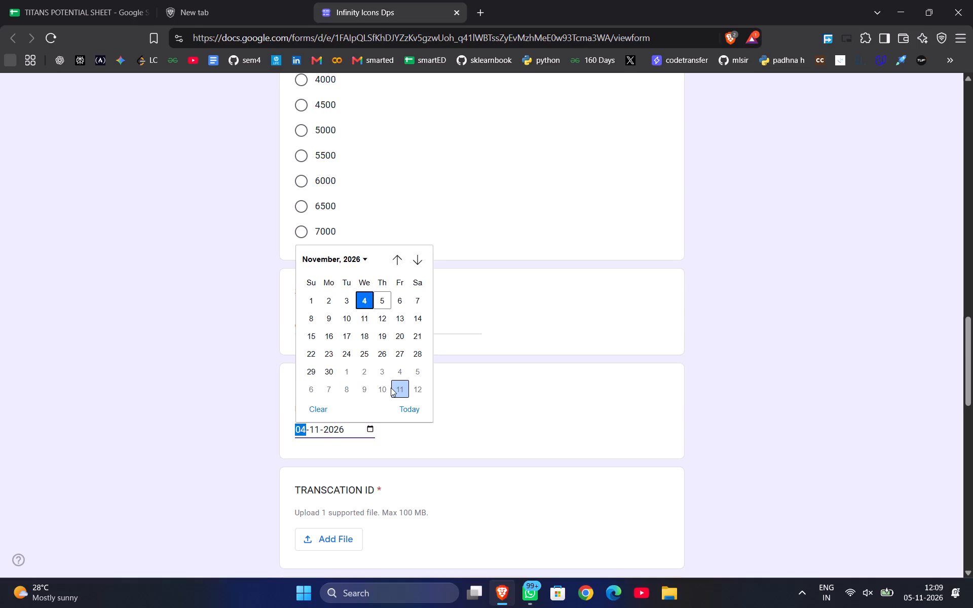
key("Return")
key("Tab")
key("Tab")
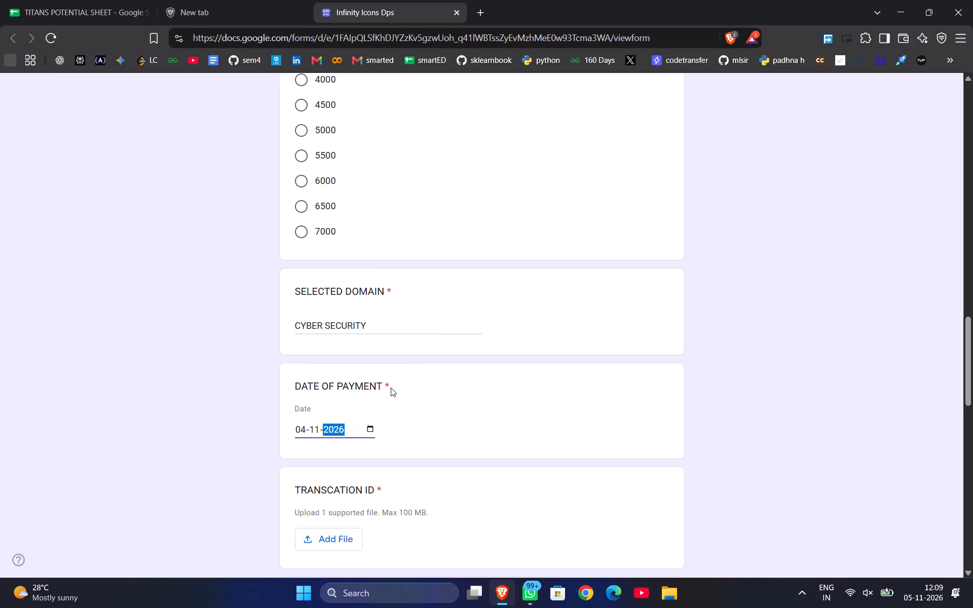
Open the file upload dialog for the TRANSCATION ID question.
key("Tab")
key("Tab")
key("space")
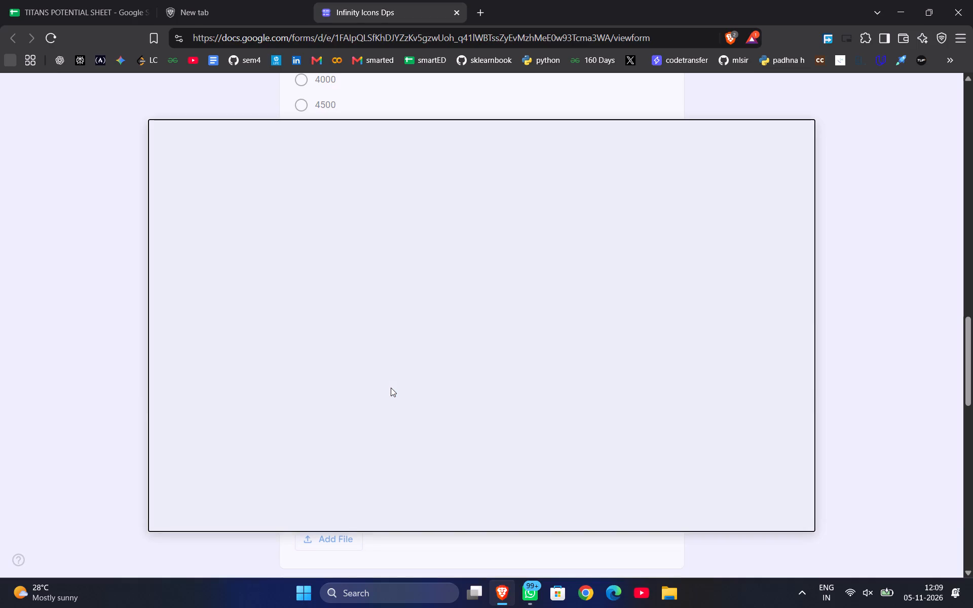
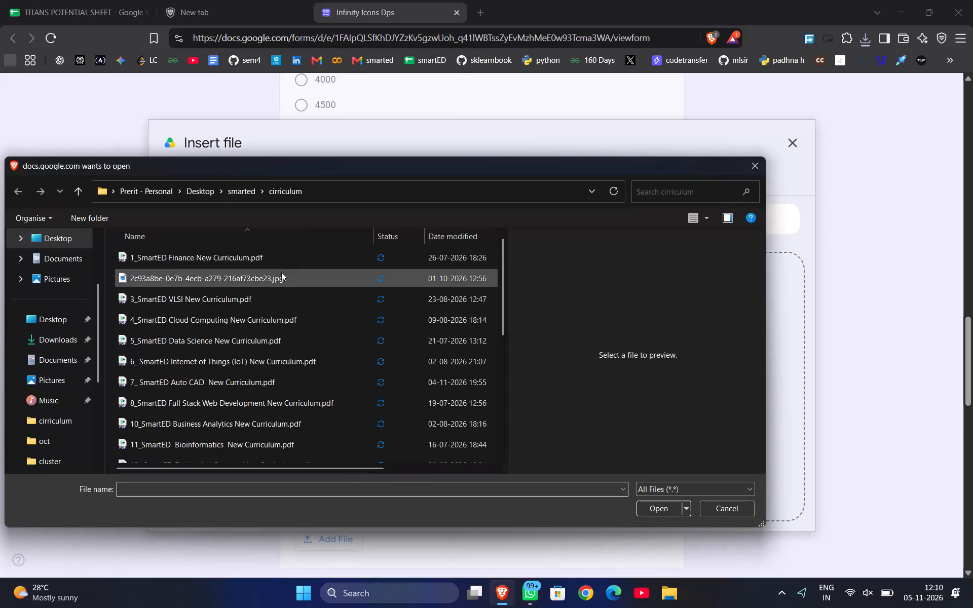
Upload 1.jpg from the nov folder inside smarted as the TRANSCATION ID file.
left_click(236, 193)
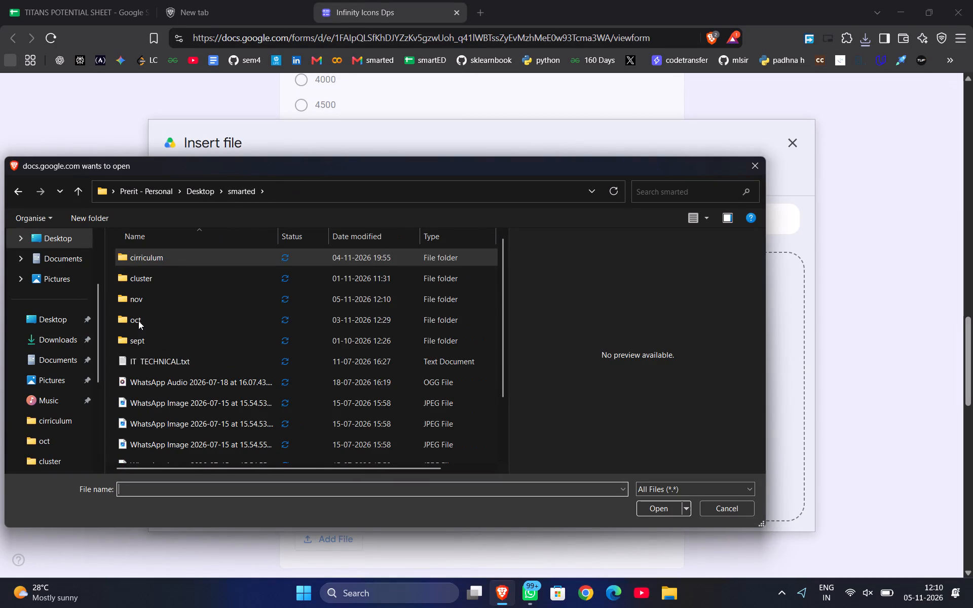
double_click(125, 297)
left_click(146, 280)
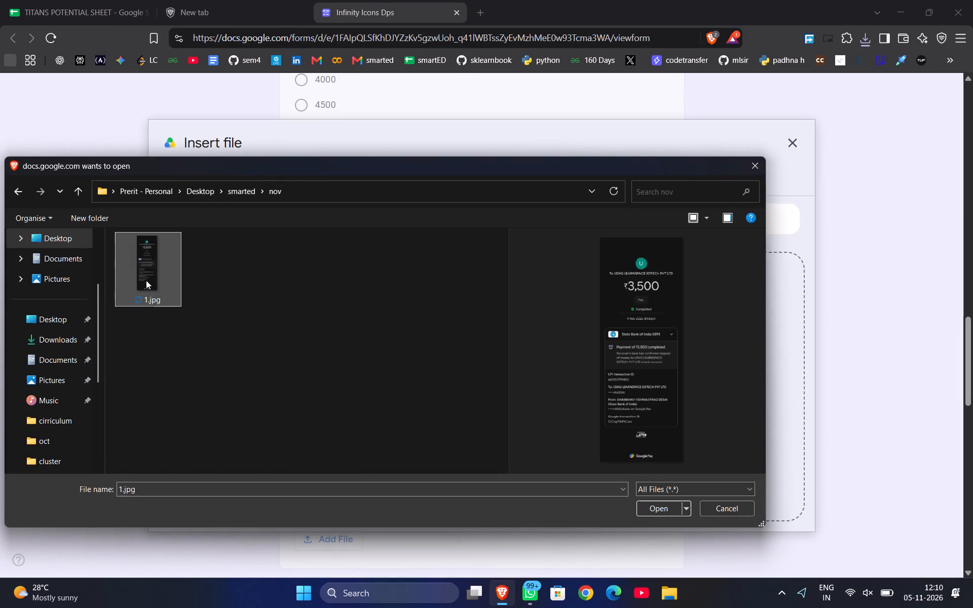
key("Return")
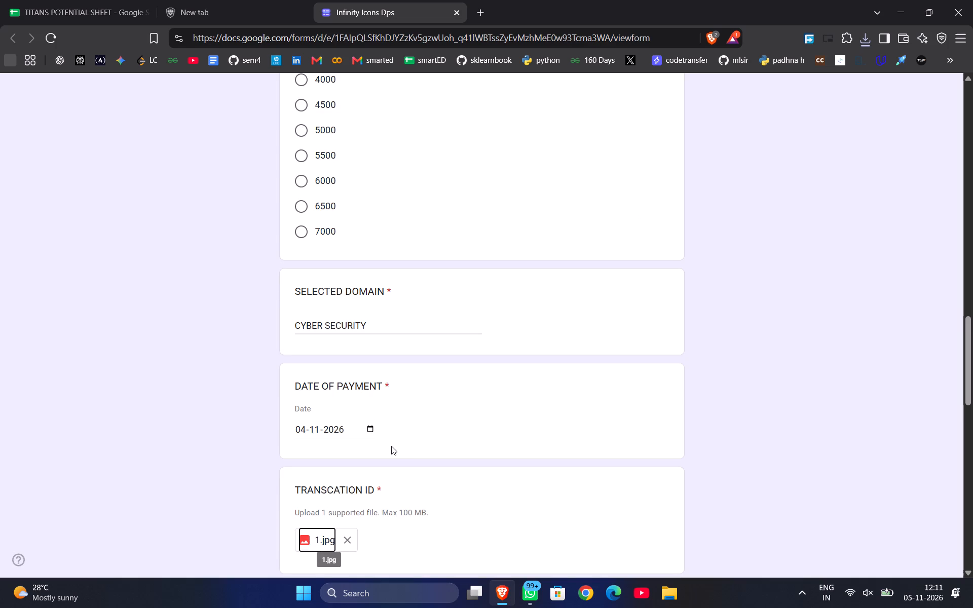
Fill in the YOUR NAME answer with the suggested autofill name and move on to YOUR INTERN/EMPLOYEE ID.
scroll(391, 446, "down", 3)
left_click(348, 411)
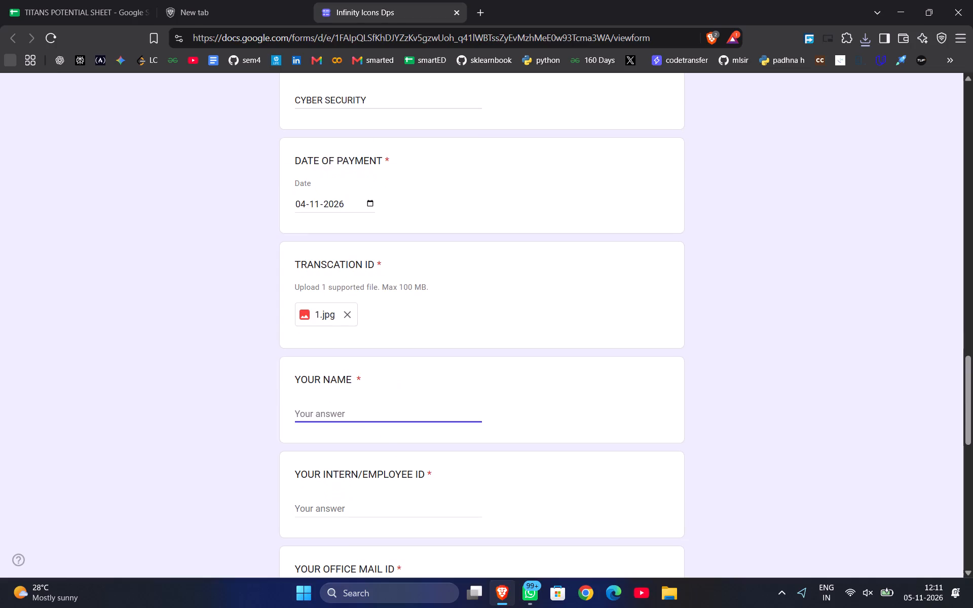
key("shift+p")
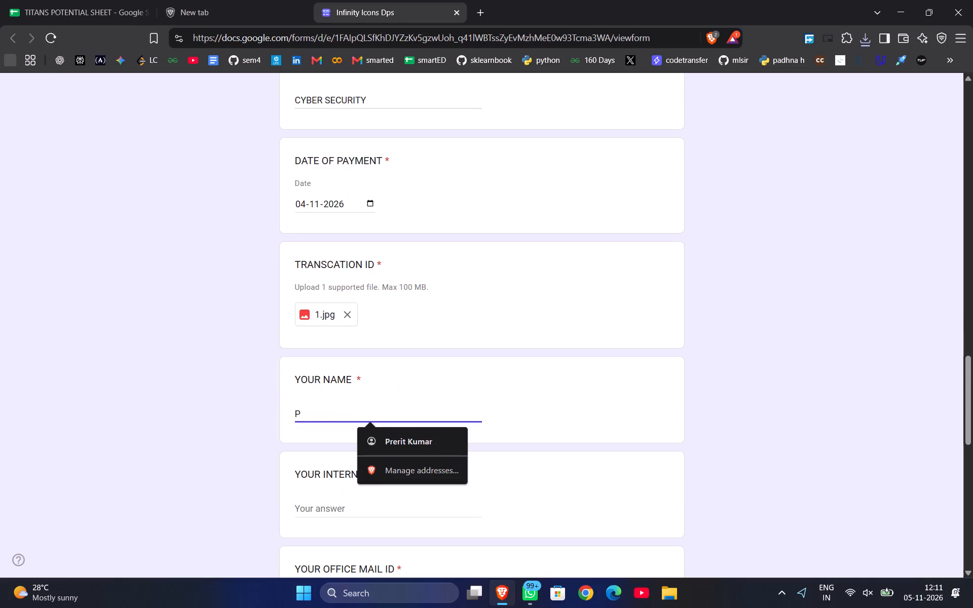
key("Down")
key("Return")
key("Tab")
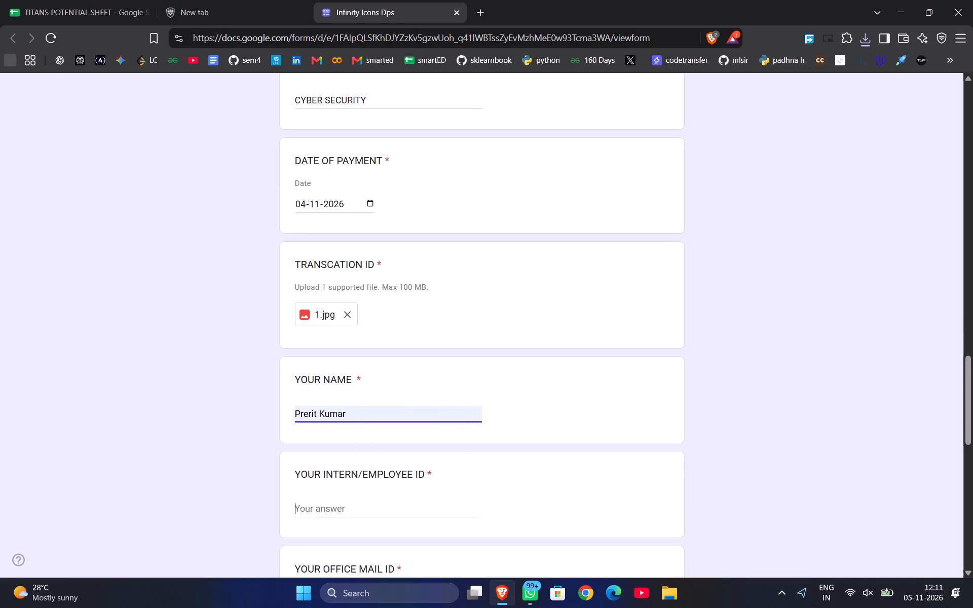
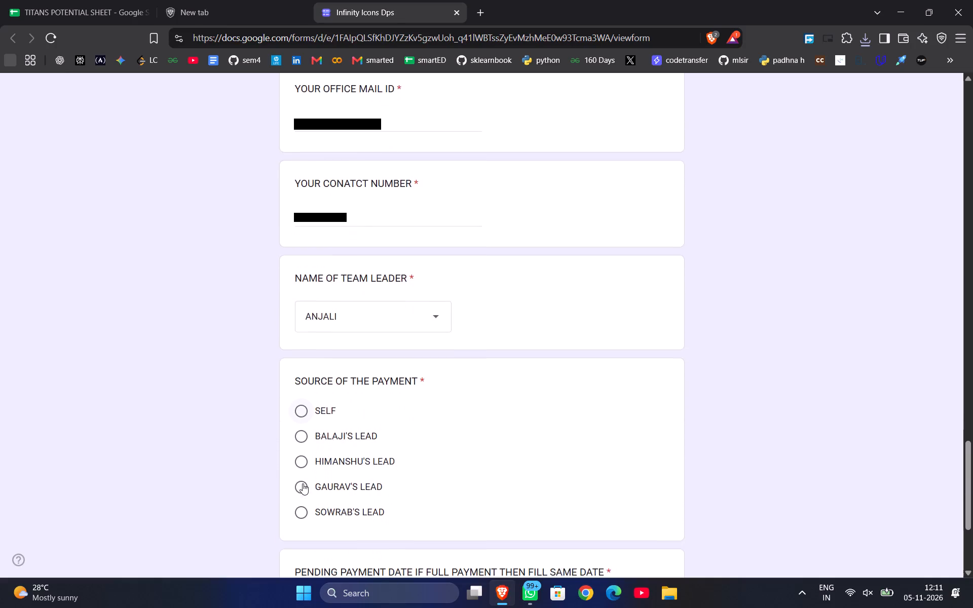
Answer SOURCE OF THE PAYMENT with SELF and set the pending payment date to 04-11-2026.
left_click(304, 396)
key("Tab")
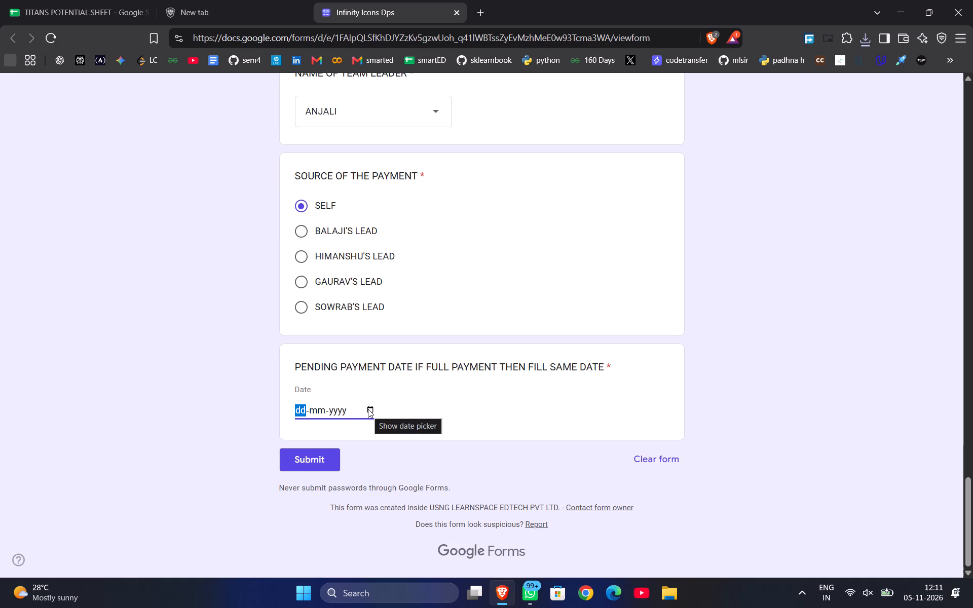
key("space")
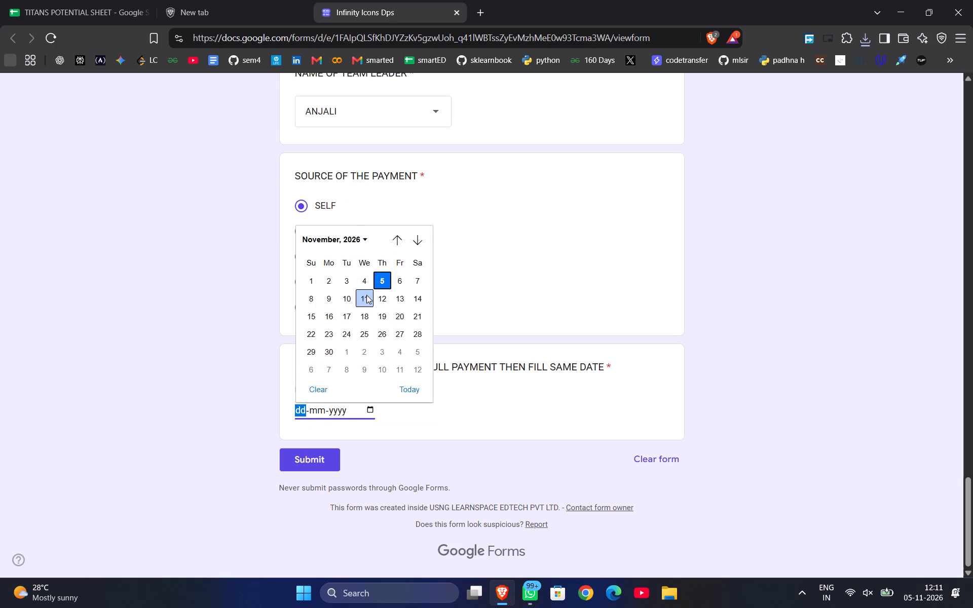
left_click(362, 285)
Submit the Infinity Icons Dps form and close the empty tab and the form tab to return to the TITANS POTENTIAL SHEET.
left_click(310, 450)
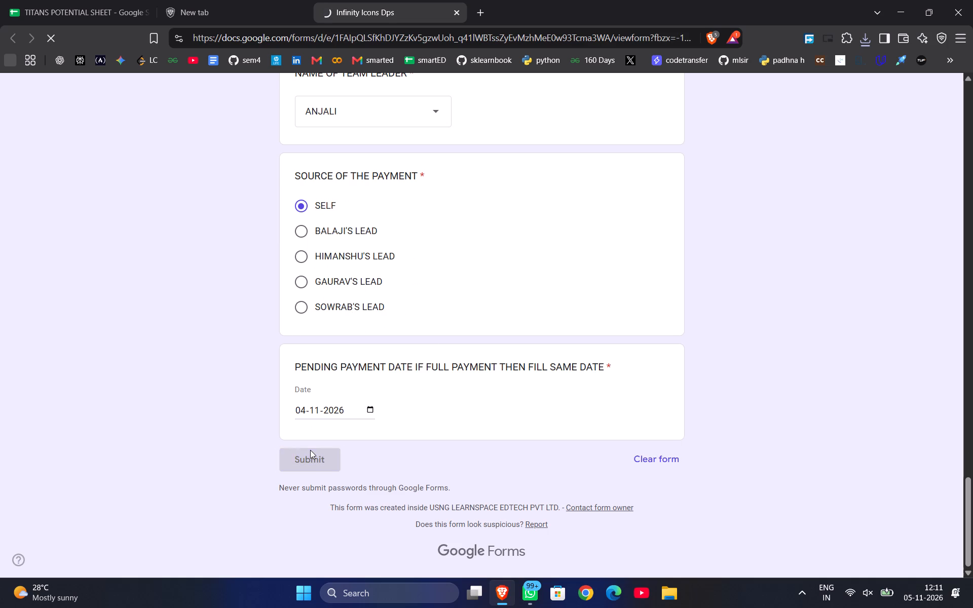
left_click(276, 8)
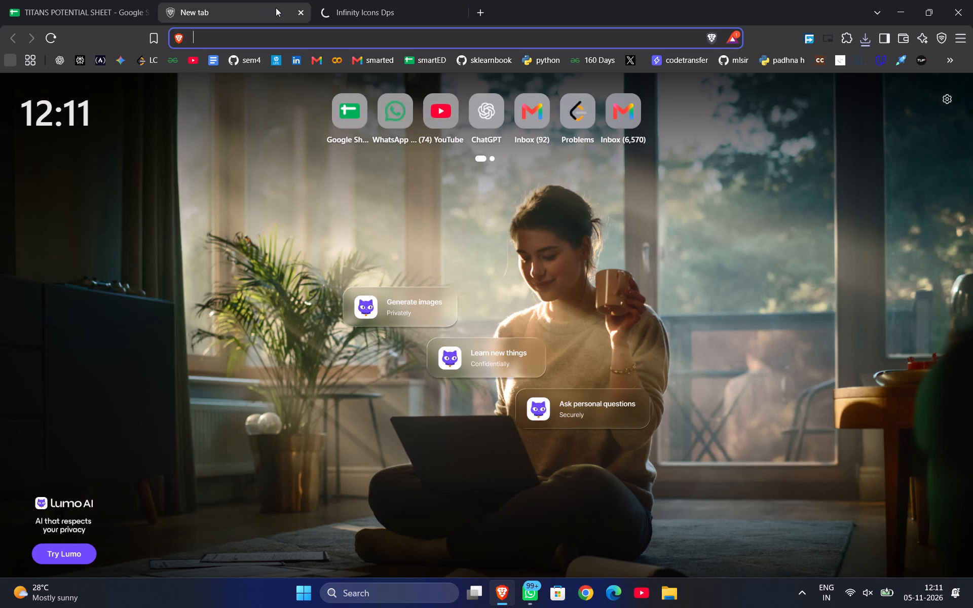
key("ctrl+w")
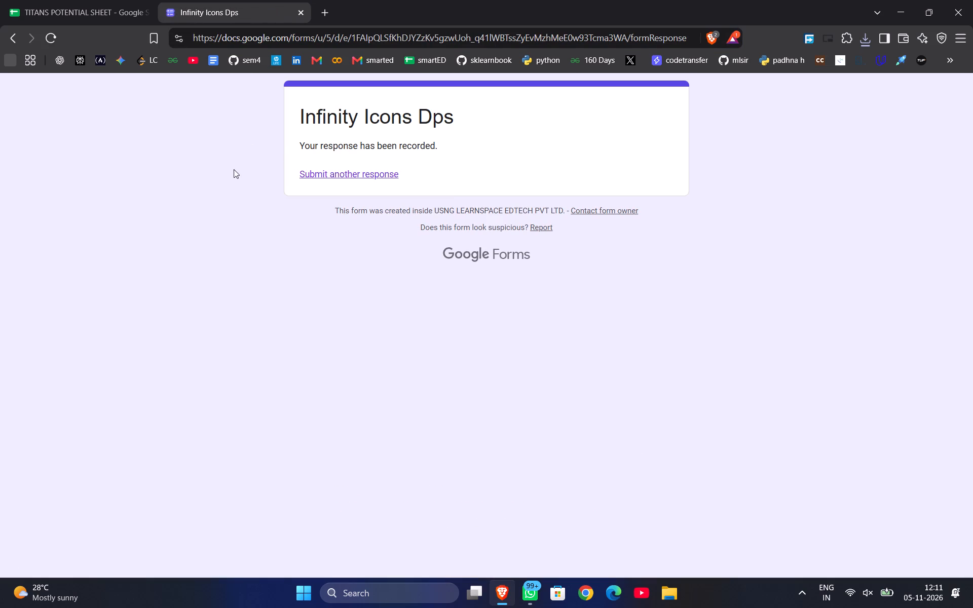
key("ctrl+w")
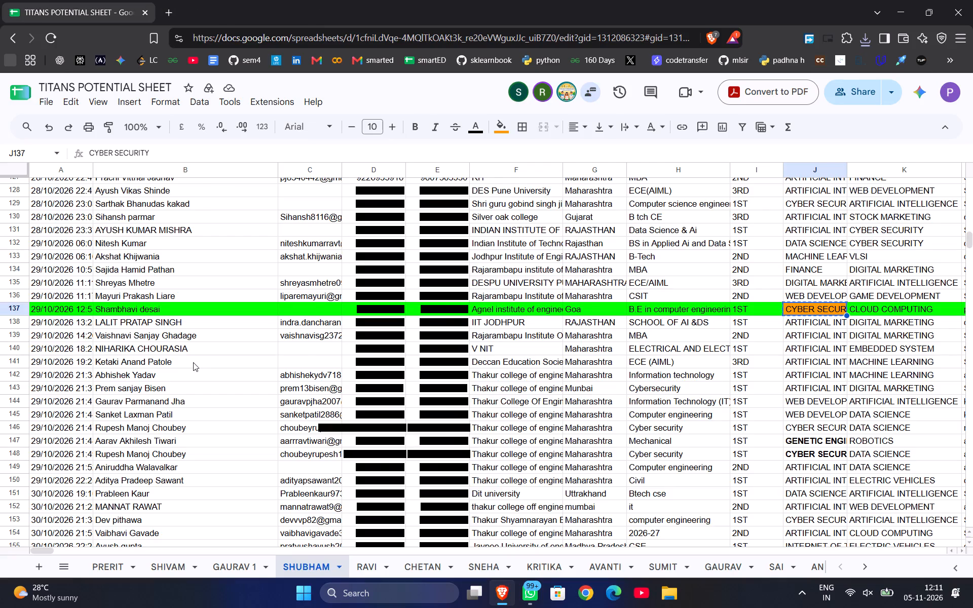
Examine the last leads of the SHUBHAM sheet, going through cell L173 and the column D contact numbers in rows 173 and 174.
scroll(193, 362, "left", 2)
scroll(193, 362, "down", 3)
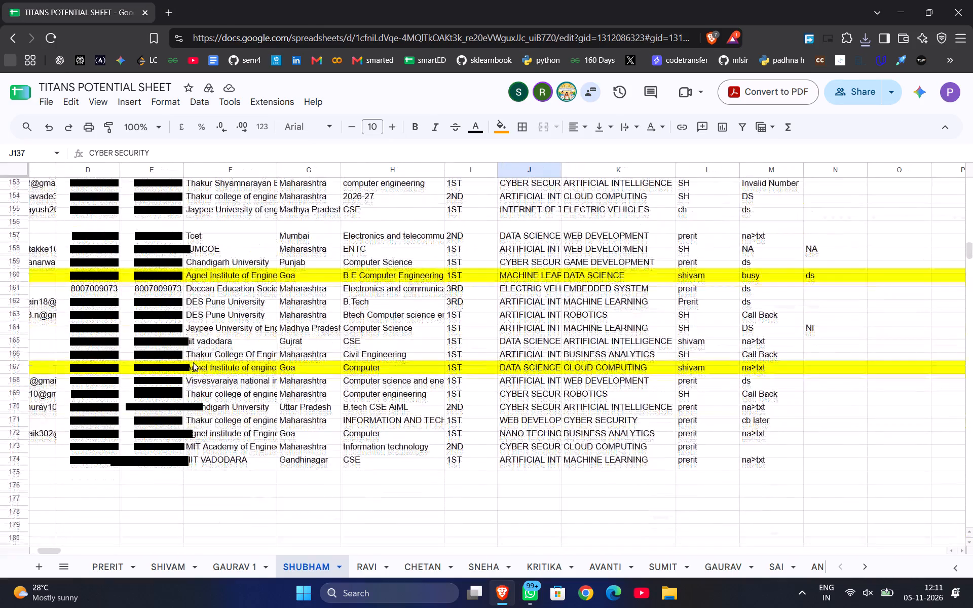
left_click(706, 451)
scroll(706, 451, "right", 5)
left_click(376, 447)
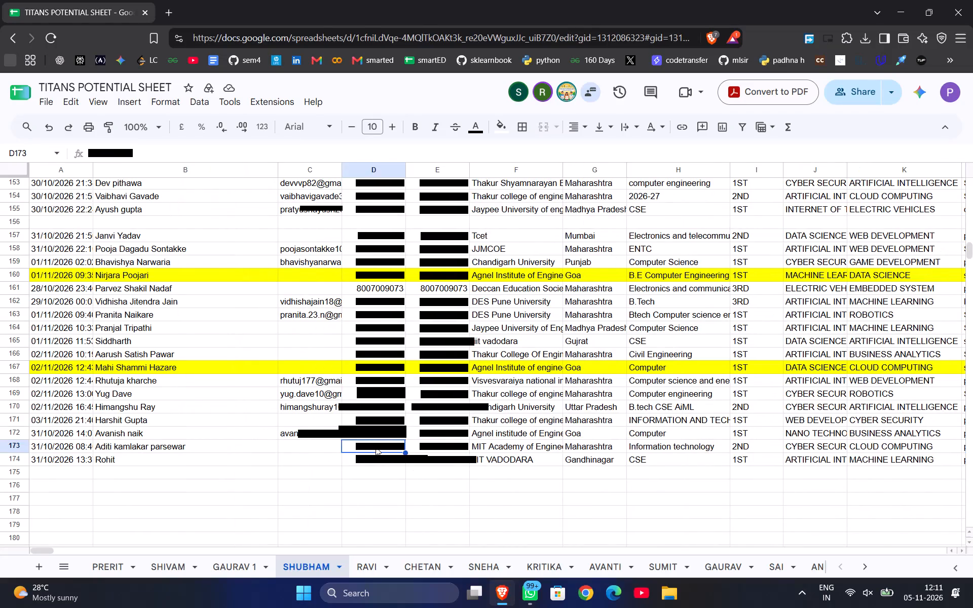
triple_click(400, 459)
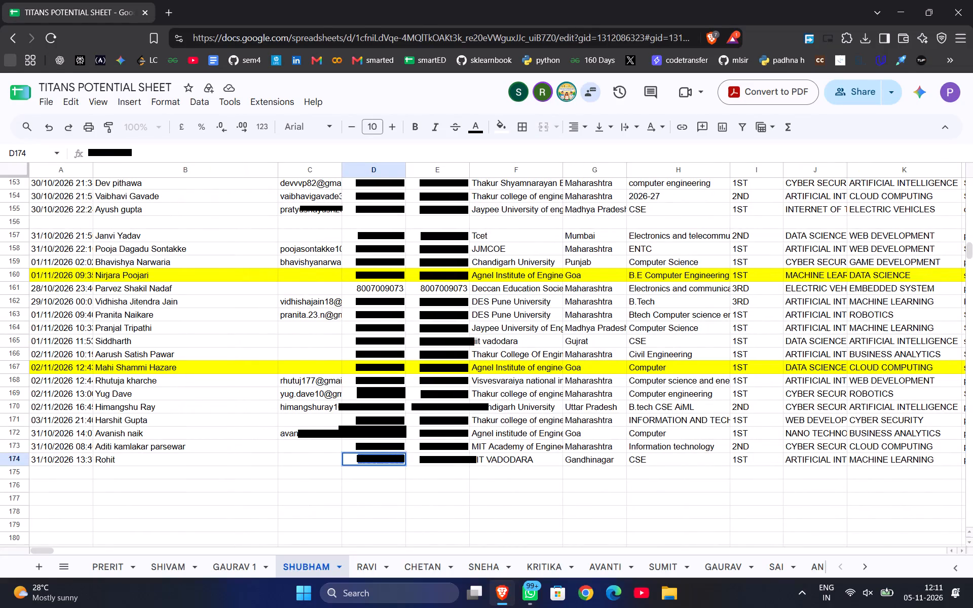
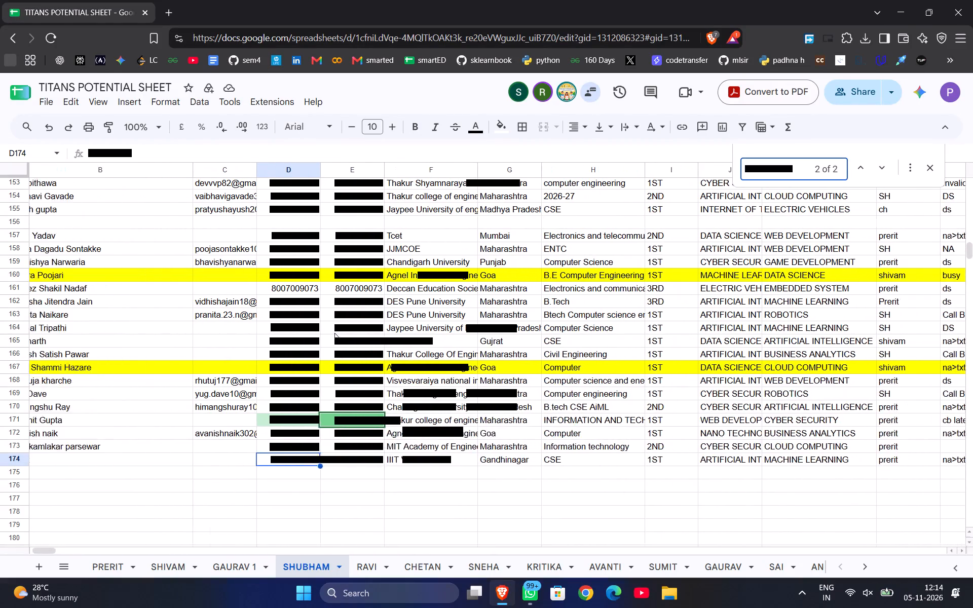
Select the entire row 171 in the SHUBHAM sheet.
scroll(334, 333, "right", 1)
left_click(8, 418)
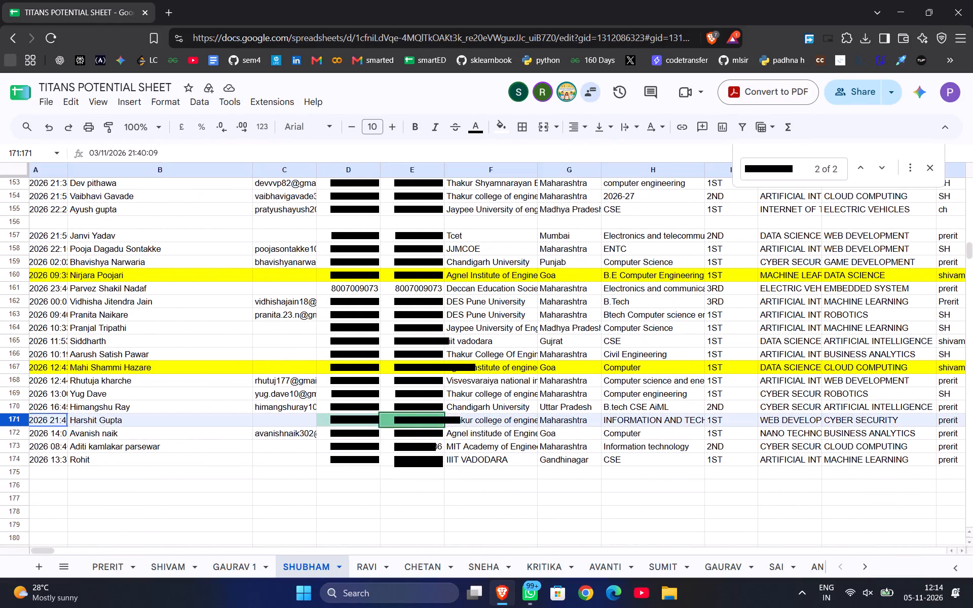
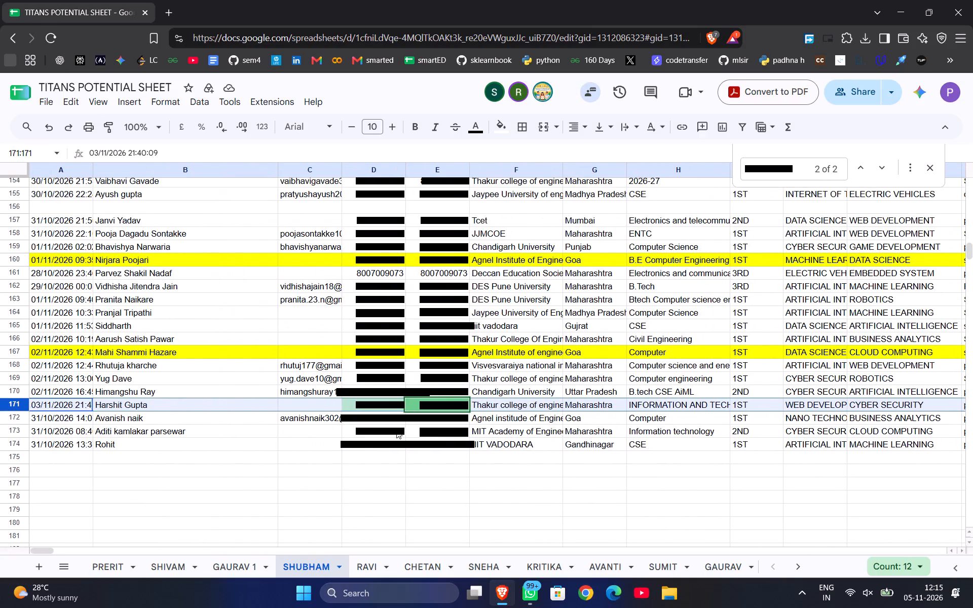
Examine the column D contact number in row 173 and the college and branch entries of the matched lead in row 171.
left_click(396, 430)
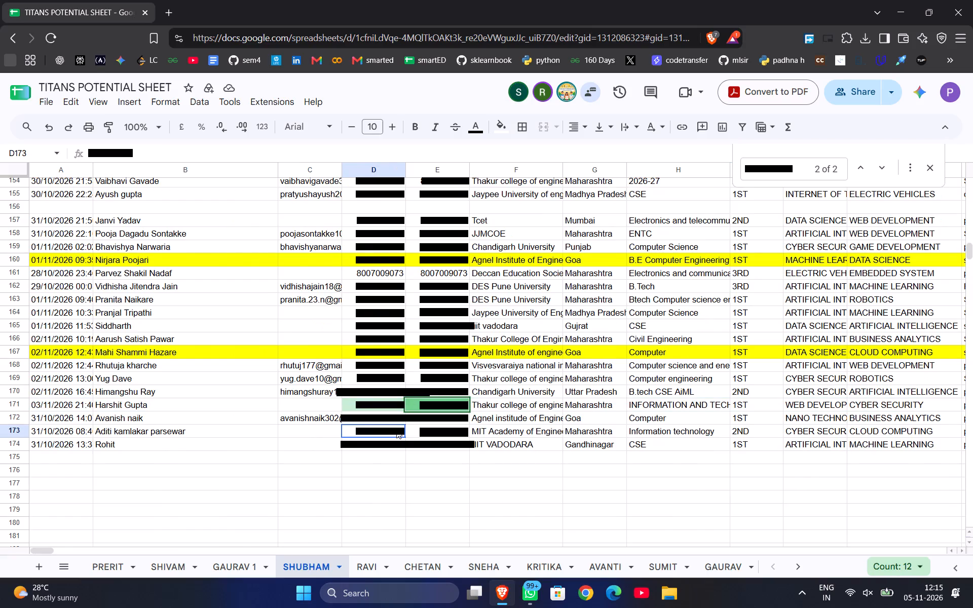
left_click(487, 408)
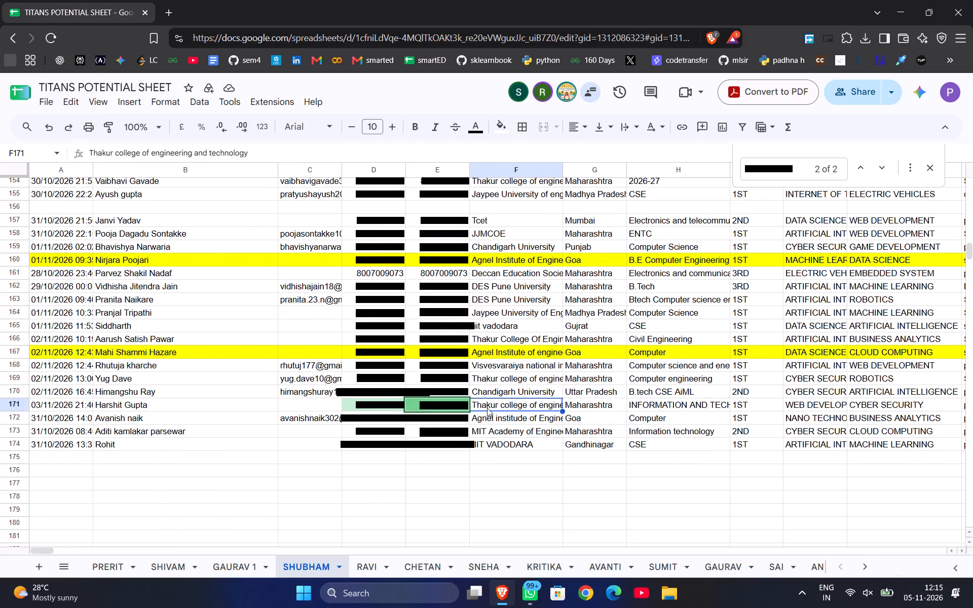
scroll(487, 408, "left", 4)
left_click(486, 411)
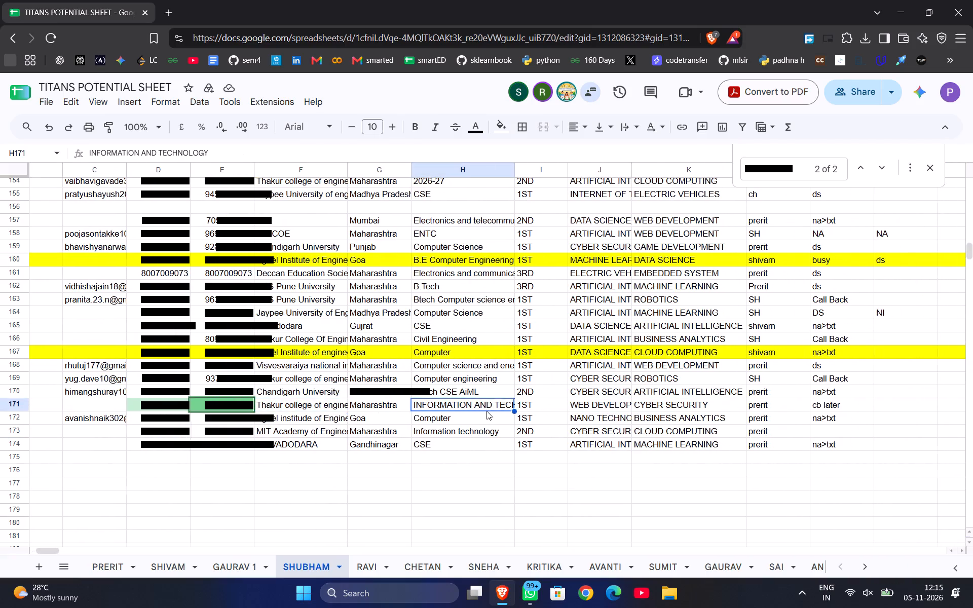
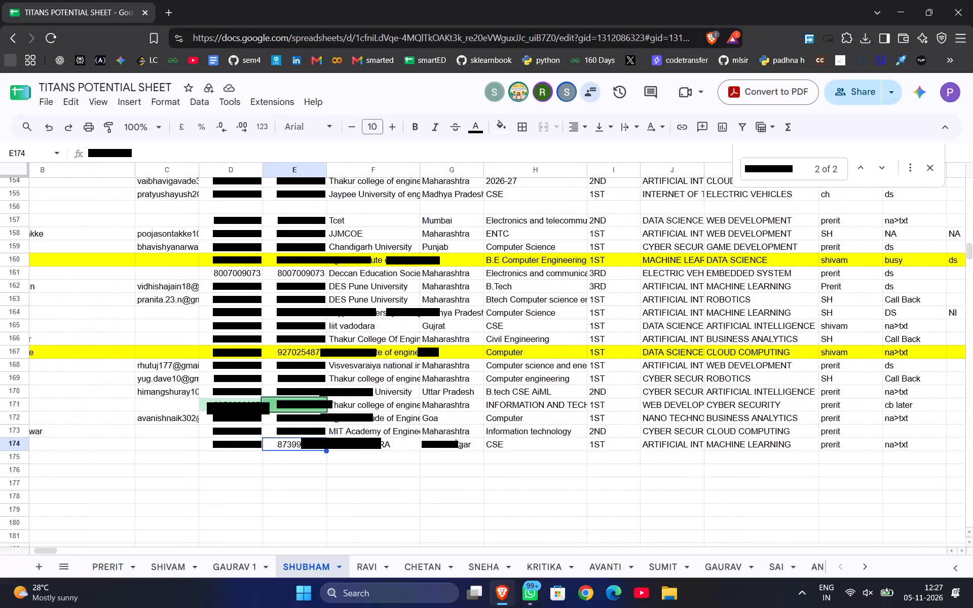
Copy the contact number from column D of row 173 in the SHUBHAM sheet.
scroll(456, 439, "right", 2)
triple_click(394, 434)
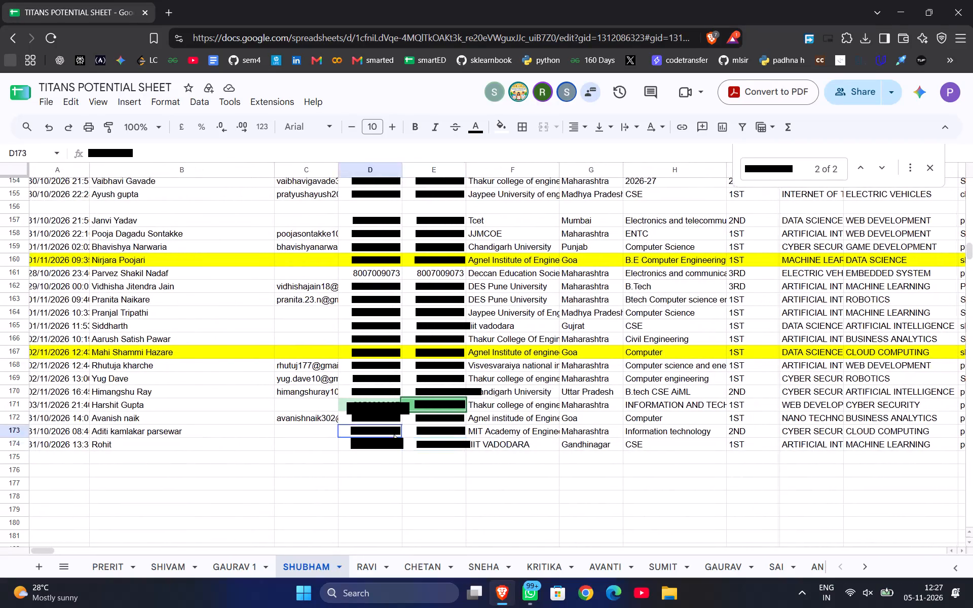
key("ctrl+c")
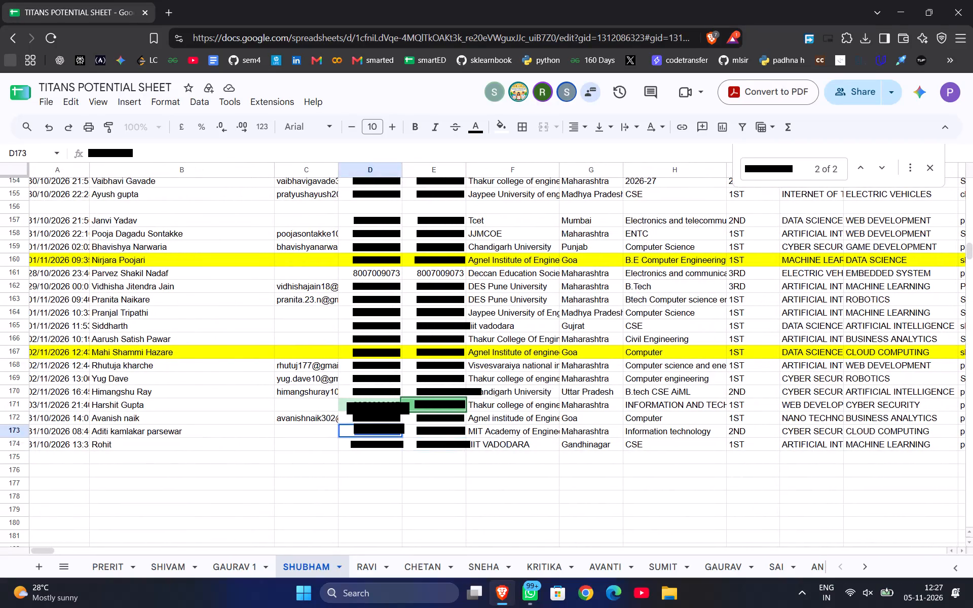
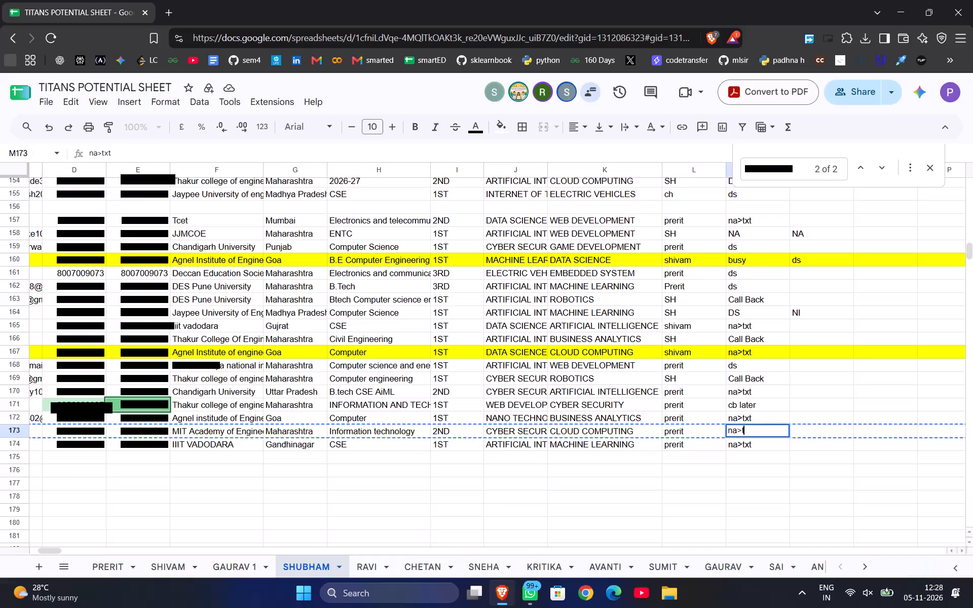
Finish entering na>txt as the call status in column M of row 173.
type("xt")
key("Return")
Review the lead details and call statuses of the last rows in the SHUBHAM sheet, around rows 168 to 171.
key("Up")
key("Up")
key("Up")
key("Up")
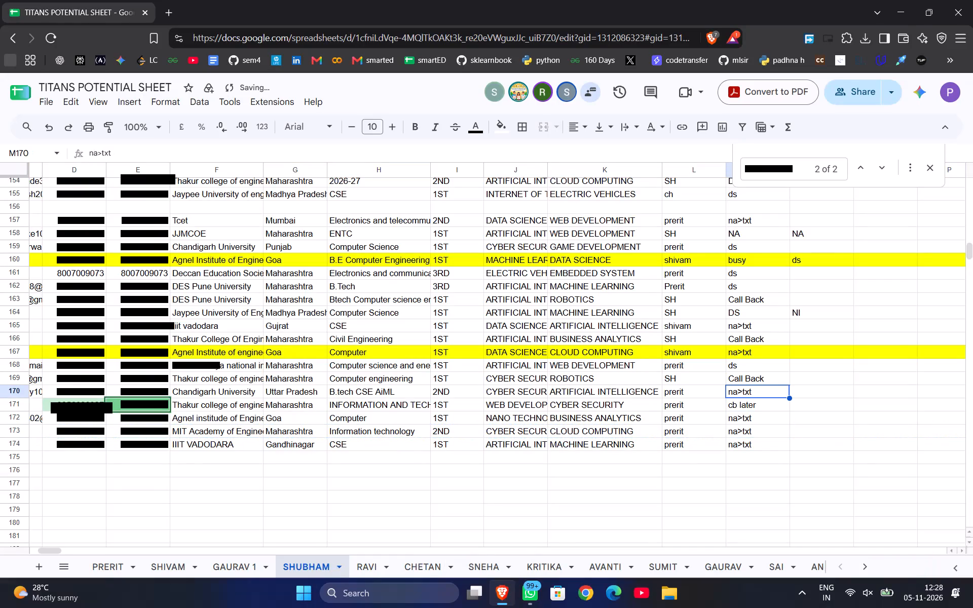
key("Down")
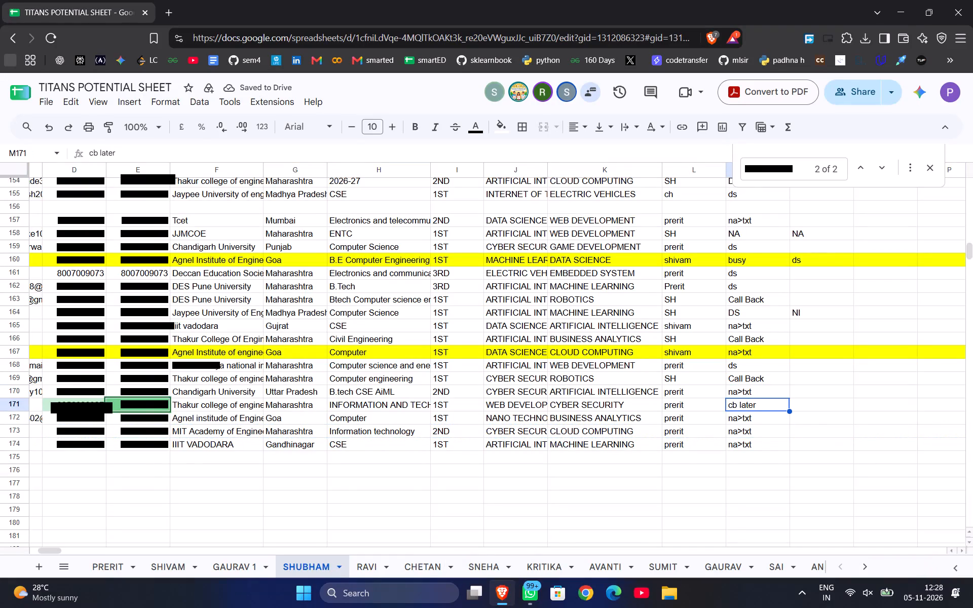
scroll(767, 431, "right", 5)
scroll(407, 413, "left", 2)
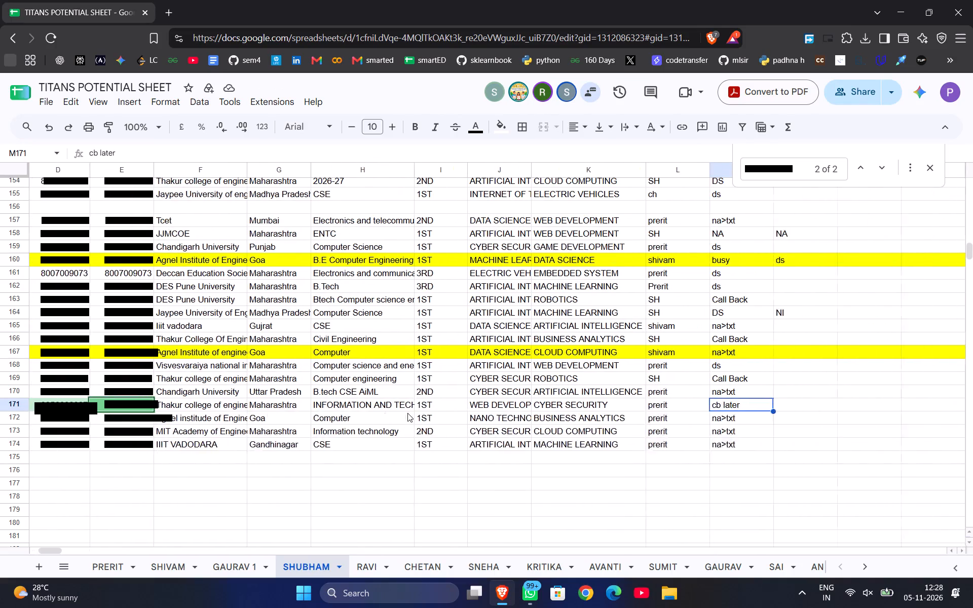
left_click(485, 378)
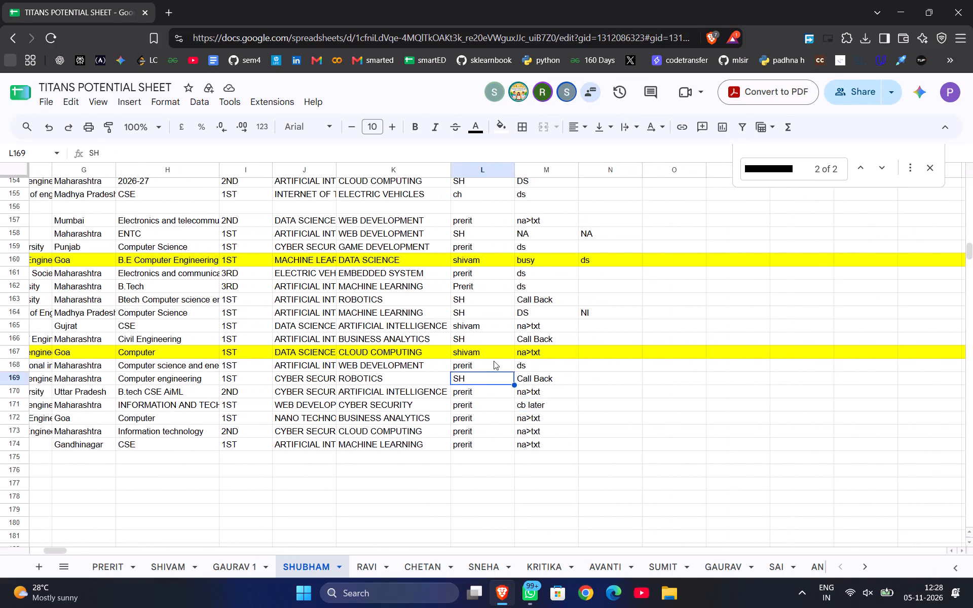
left_click(494, 361)
scroll(471, 371, "right", 6)
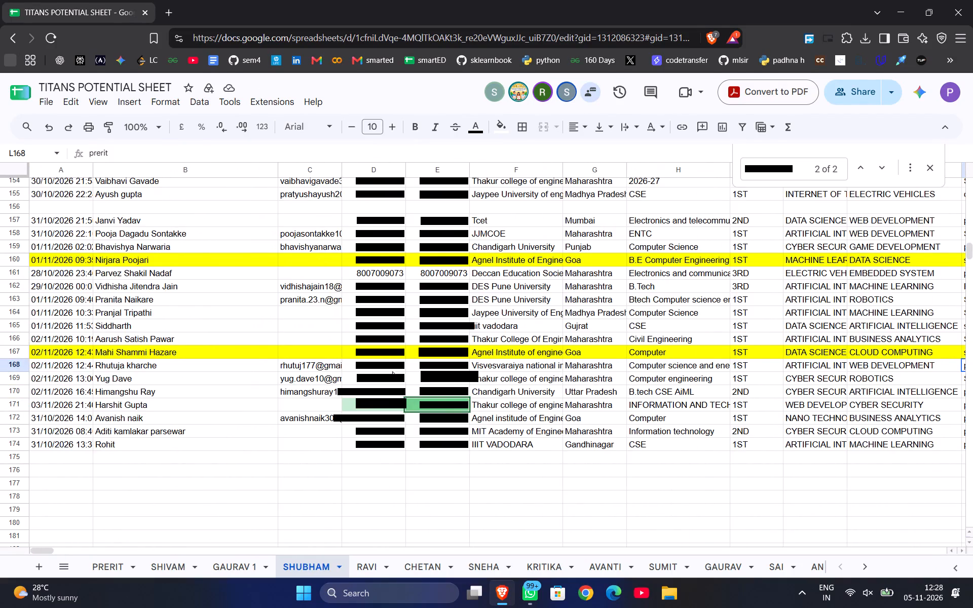
scroll(357, 372, "left", 3)
scroll(357, 372, "right", 5)
scroll(357, 372, "left", 1)
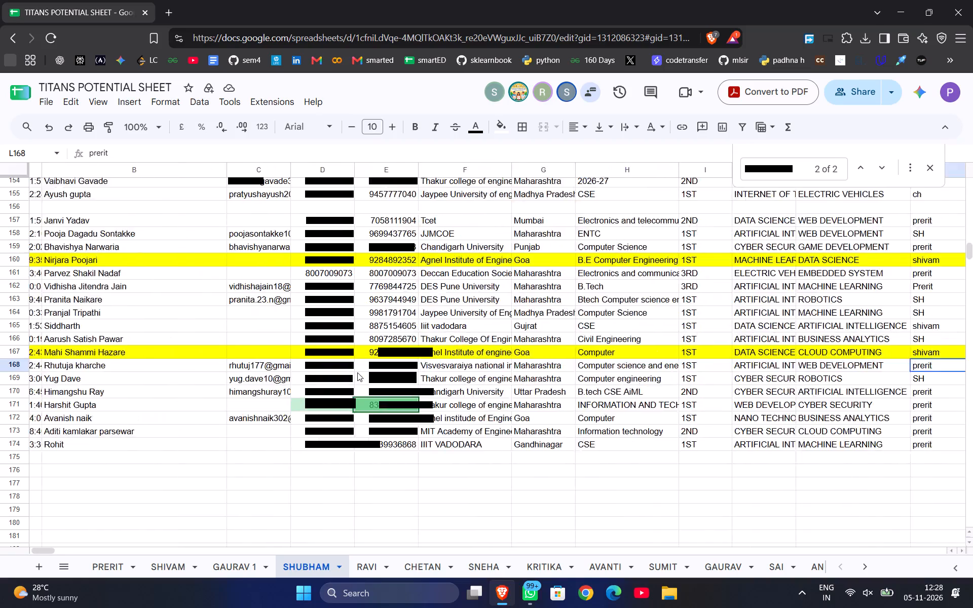
scroll(357, 372, "left", 1)
Change the call status in column M of row 174 to ds.
left_click(720, 451)
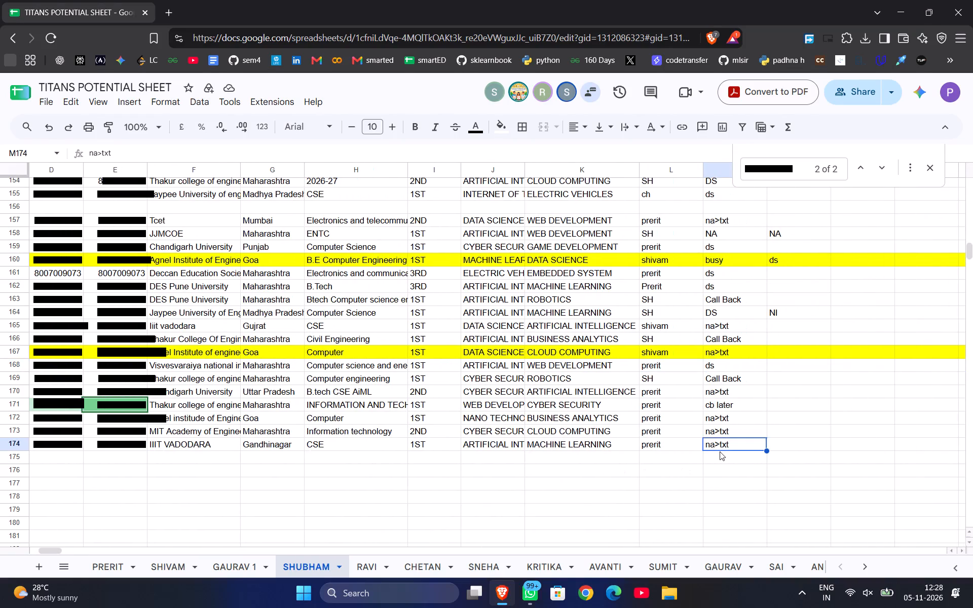
type("ds")
key("Return")
Go back up through the call statuses in column M to row 168.
key("Up")
key("Up")
key("Up")
key("Up")
key("Up")
key("Up")
key("Up")
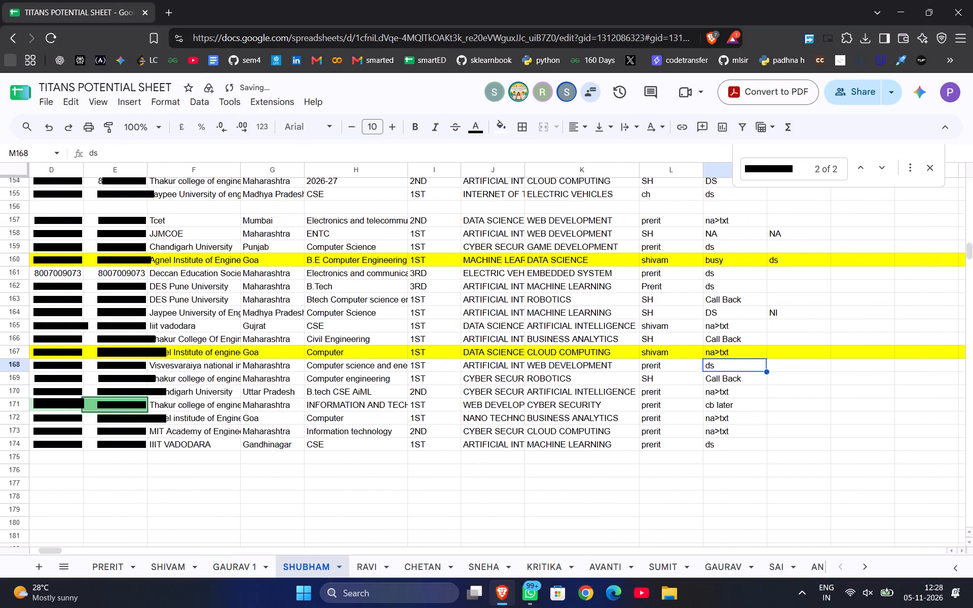
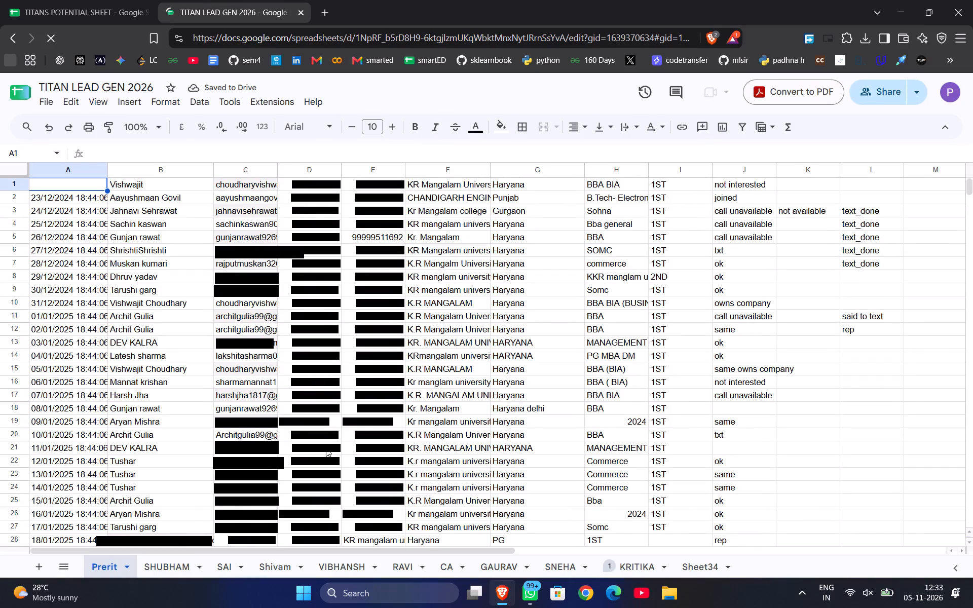
Go down the phone number column of the Prerit sheet in TITAN LEAD GEN 2026 to the last lead at row 3621.
left_click(326, 448)
key("ctrl+Down")
key("ctrl+Down")
key("ctrl+Down")
key("ctrl+Down")
key("ctrl+Down")
key("ctrl+Down")
key("ctrl+Down")
key("ctrl+Down")
key("ctrl+Down")
key("ctrl+Down")
key("ctrl+Down")
key("ctrl+Down")
key("ctrl+Down")
key("ctrl+Down")
key("ctrl+Down")
key("ctrl+Down")
key("ctrl+Down")
key("ctrl+Down")
key("ctrl+Down")
key("ctrl+Down")
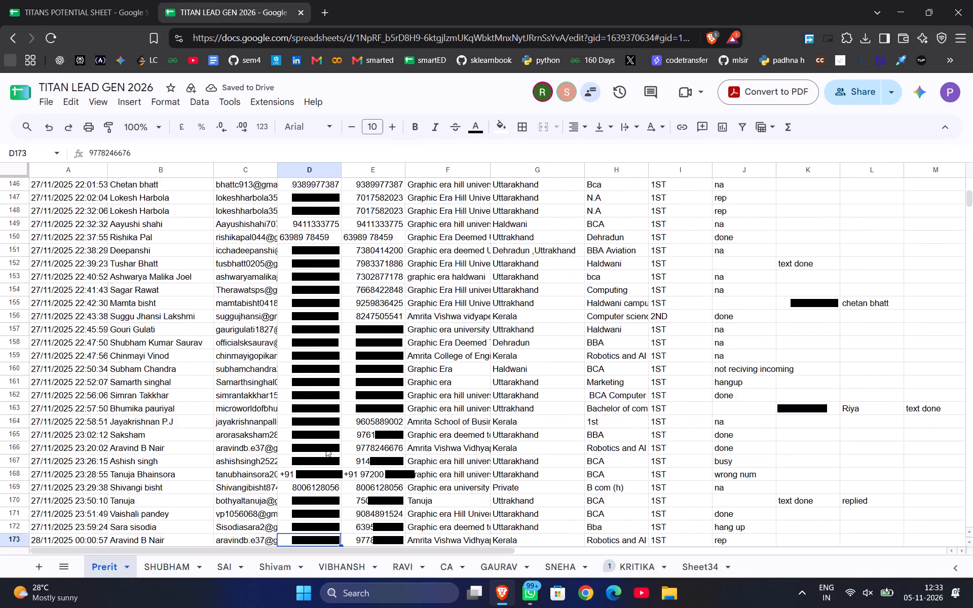
left_click(326, 448, "ctrl")
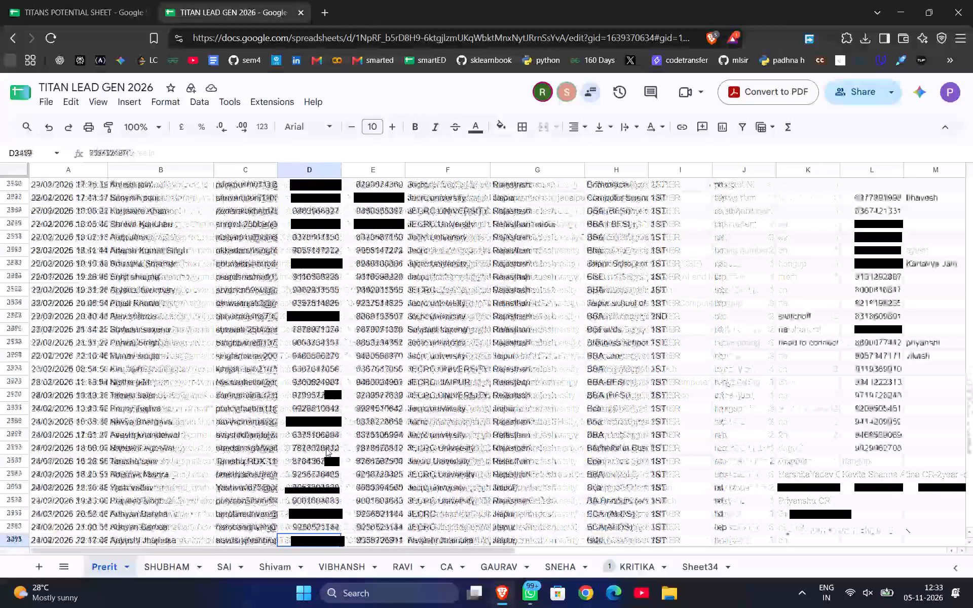
key("ctrl+Up")
scroll(326, 448, "up", 5)
scroll(326, 448, "down", 10)
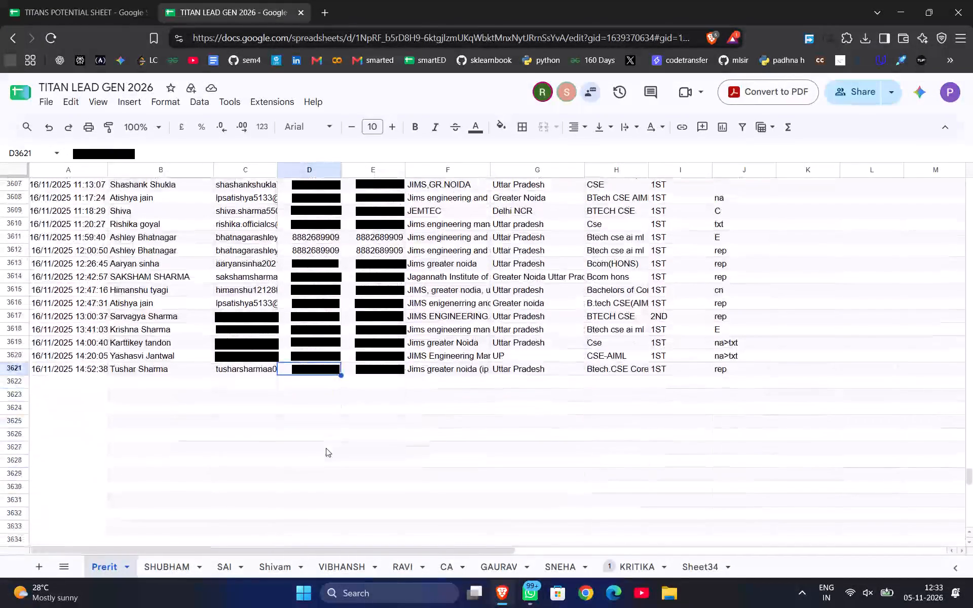
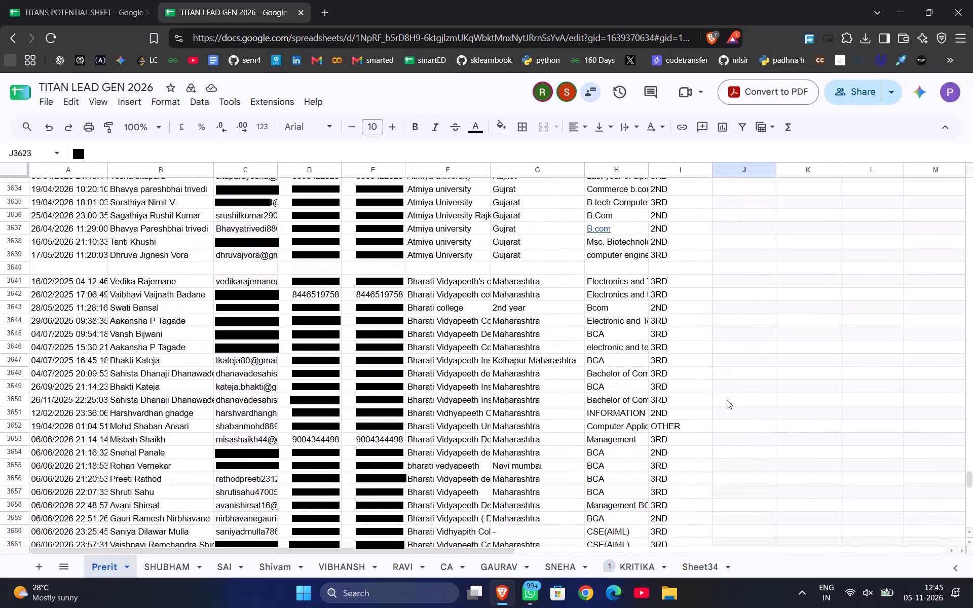
Examine the Atmiya University and Bharati Vidyapeeth leads without call statuses below row 3621 in the Prerit sheet.
scroll(727, 400, "down", 4)
scroll(727, 400, "up", 1)
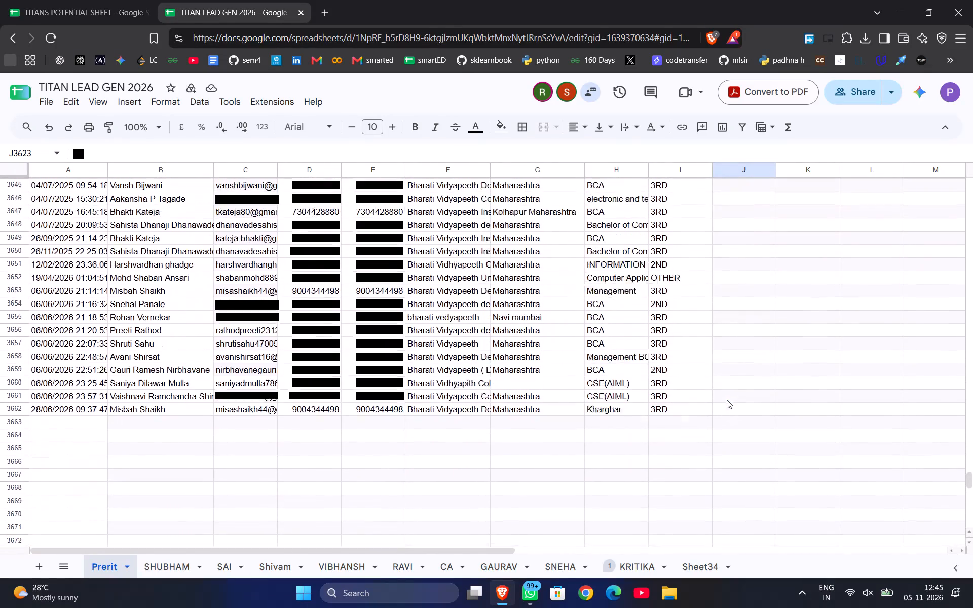
scroll(727, 400, "up", 2)
scroll(727, 400, "down", 2)
scroll(727, 400, "up", 5)
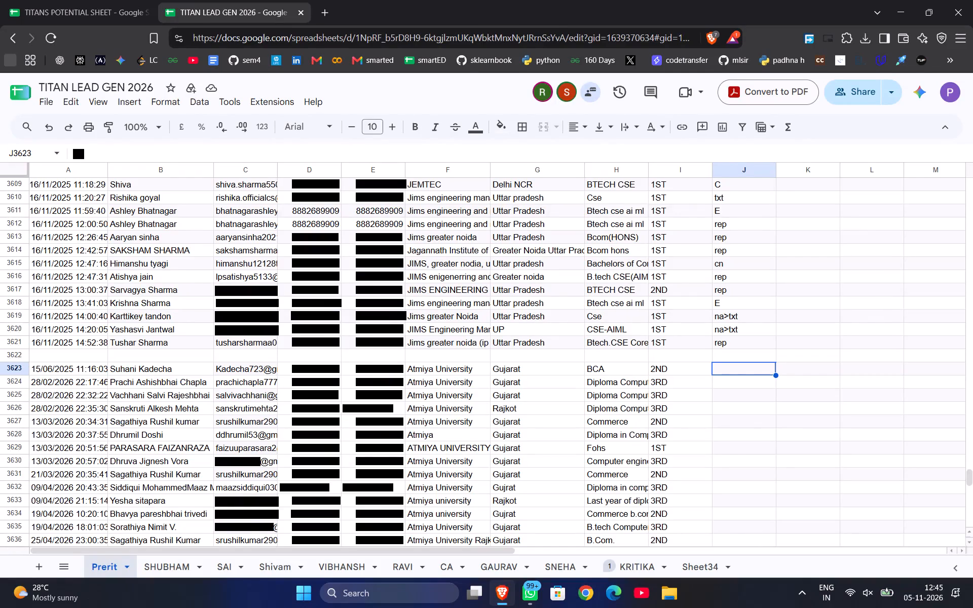
Switch to TITANS POTENTIAL SHEET, open its PRERIT sheet and go down the college column to the last lead at row 294.
left_click(26, 0)
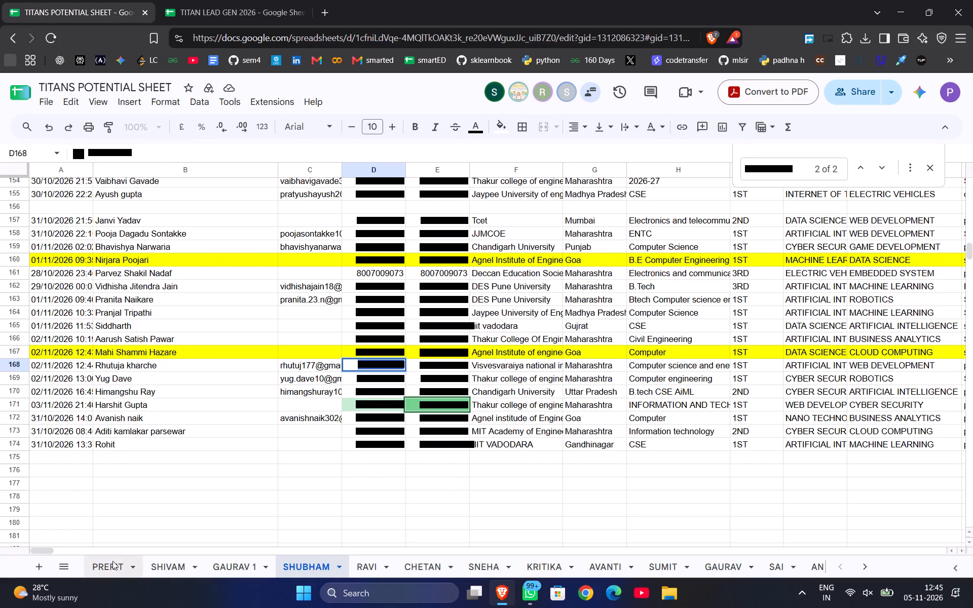
left_click(113, 561)
left_click(387, 451)
key("ctrl+Down")
key("ctrl+Down")
key("ctrl+Down")
key("ctrl+Down")
key("ctrl+Down")
key("ctrl+Down")
key("ctrl+Down")
key("ctrl+Down")
key("ctrl+Down")
key("ctrl+Down")
key("ctrl+Down")
key("ctrl+Down")
key("ctrl+Down")
key("ctrl+Down")
key("ctrl+Down")
key("ctrl+Down")
key("ctrl+Down")
key("ctrl+Down")
key("ctrl+Down")
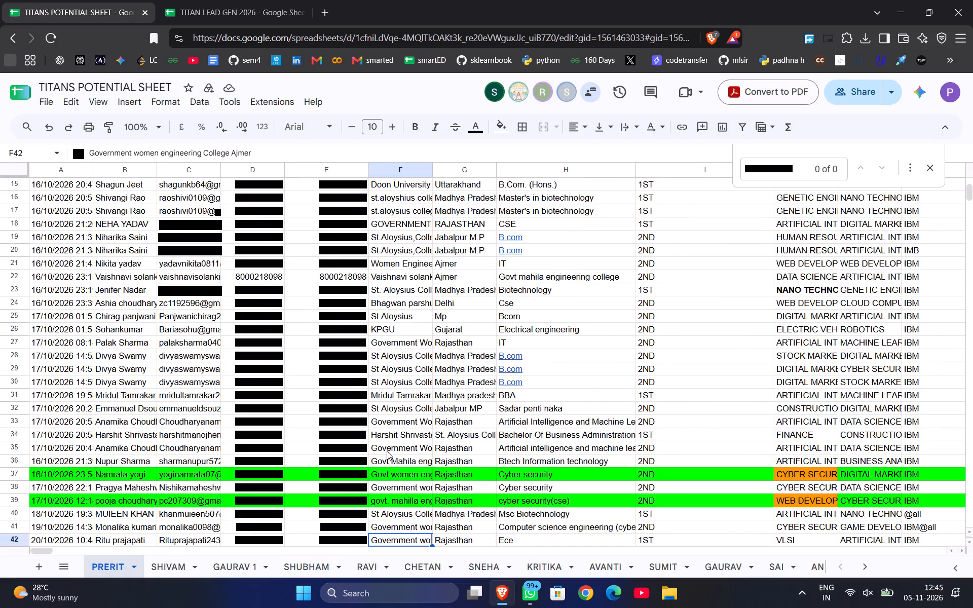
key("ctrl+Up")
scroll(387, 451, "up", 4)
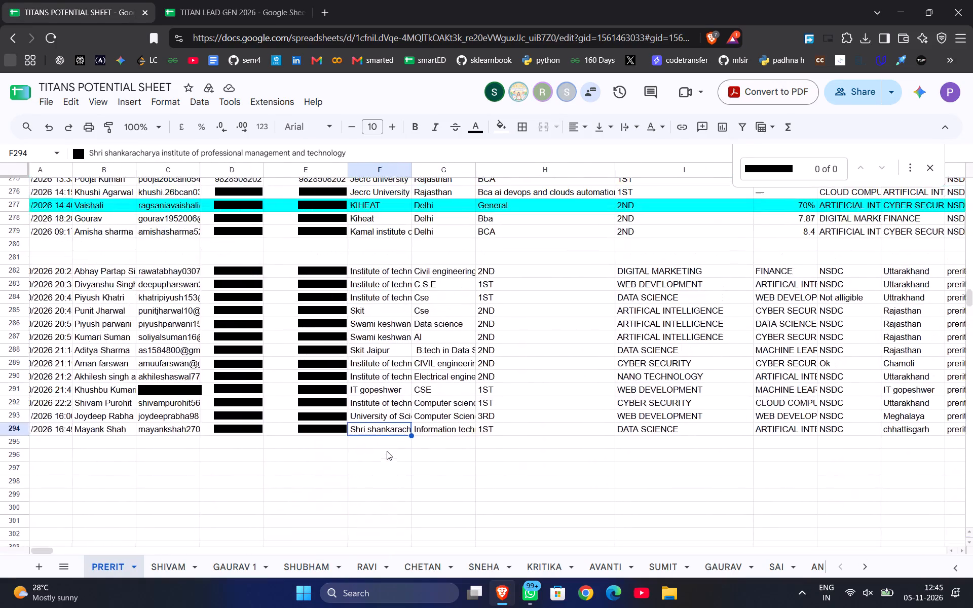
Check the call statuses of the last PRERIT leads, select the one in row 293 and return to the contact columns.
scroll(387, 451, "up", 1)
scroll(387, 451, "left", 3)
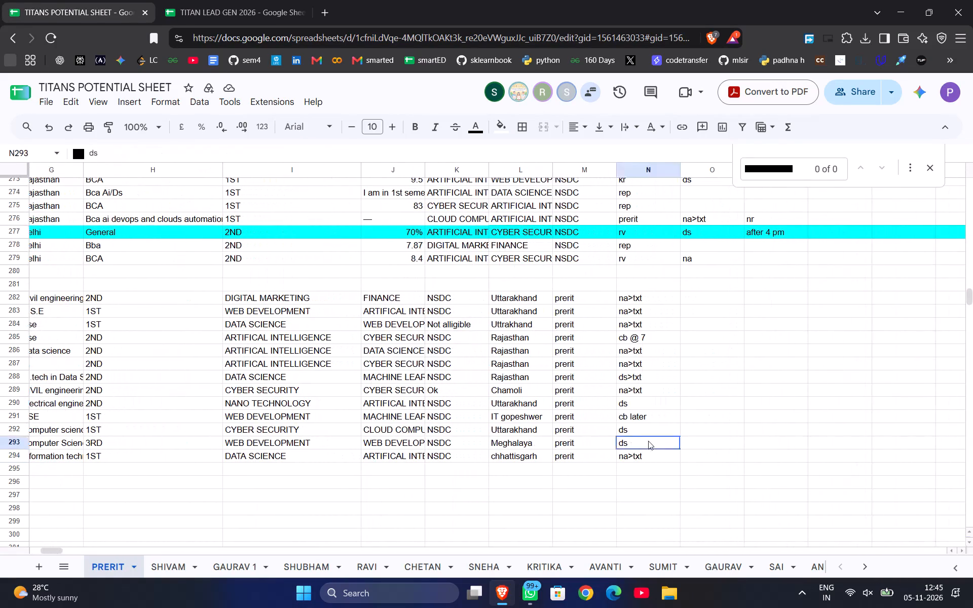
left_click(648, 441)
scroll(648, 441, "right", 3)
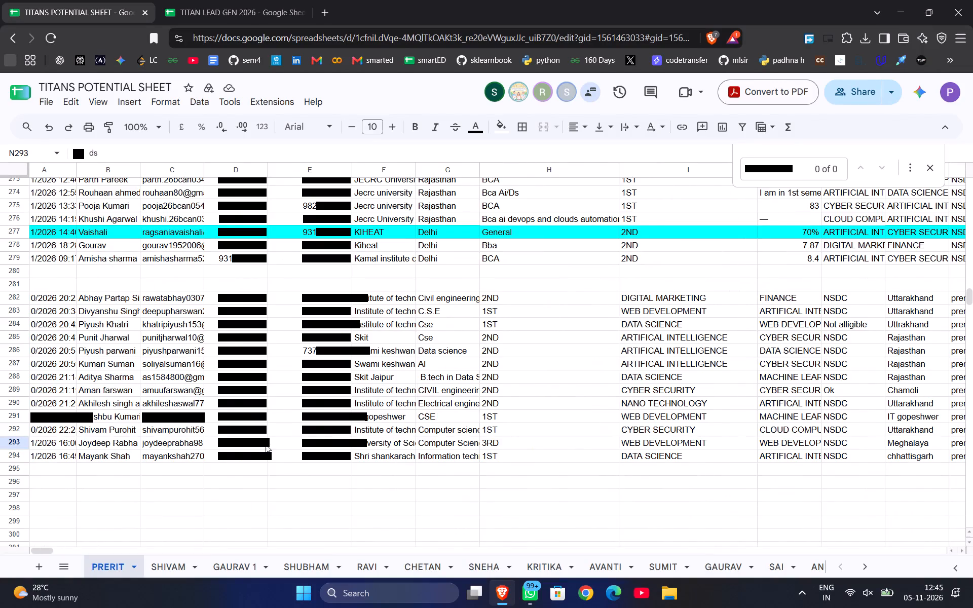
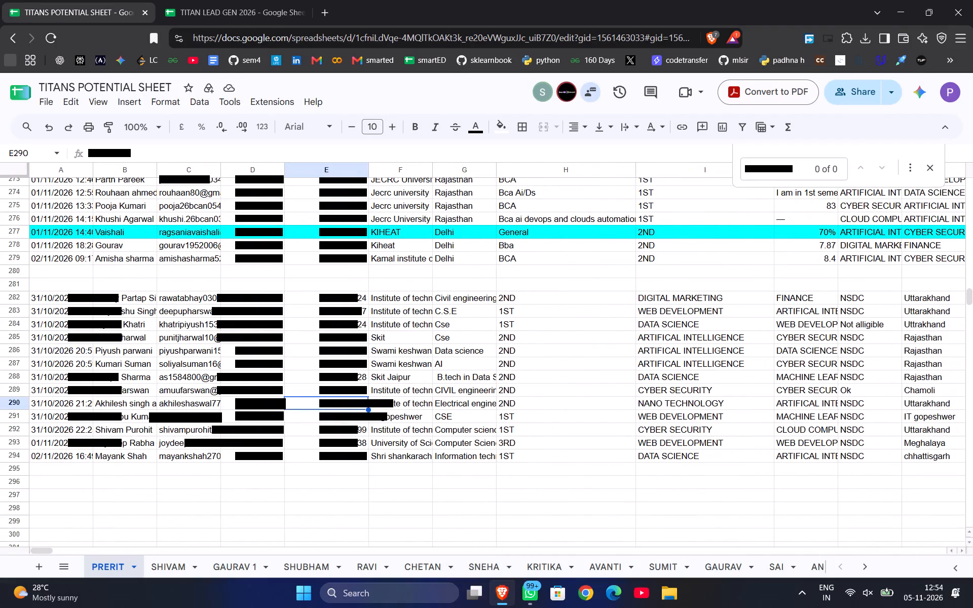
Check the column D contact entries of the leads in rows 290 and 291, opening the one in row 291.
left_click(261, 399)
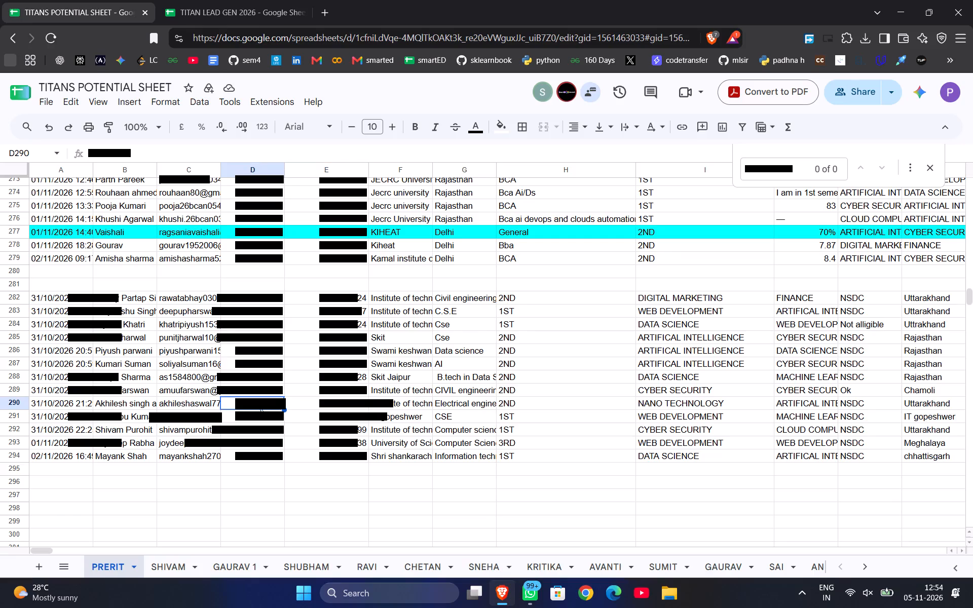
left_click(258, 420)
triple_click(258, 417)
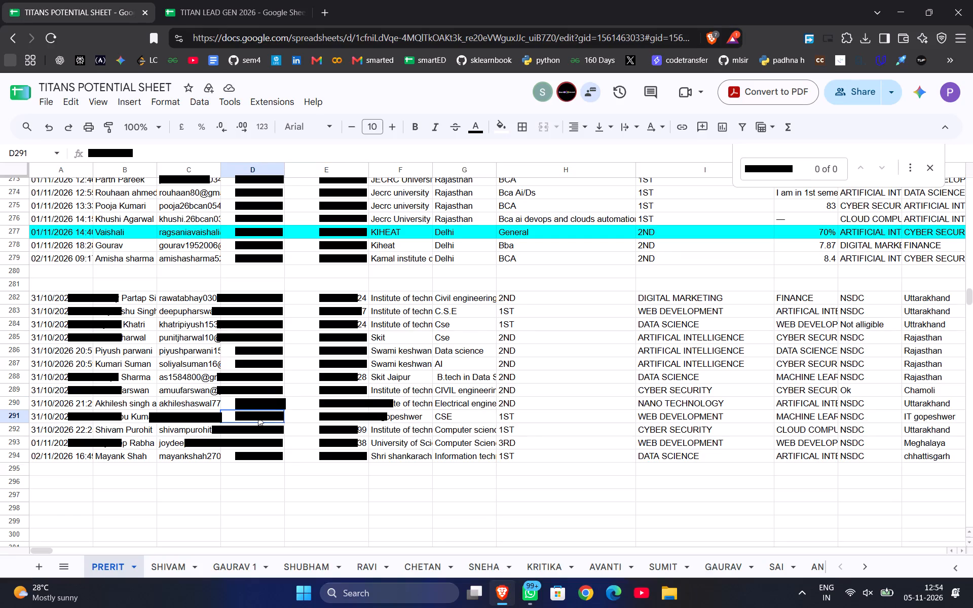
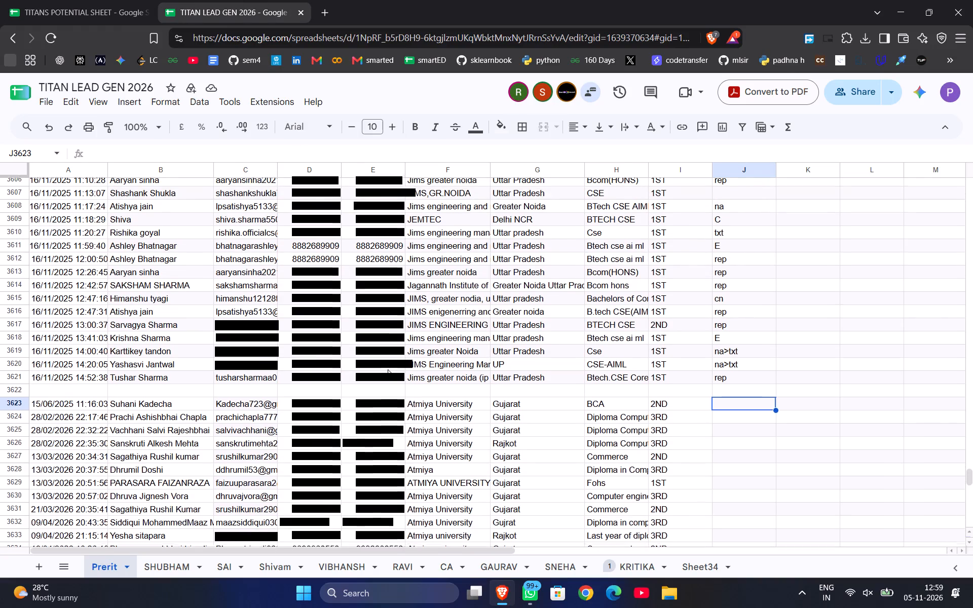
Check the column D contact entry of the first Atmiya University lead, in row 3623.
triple_click(311, 402)
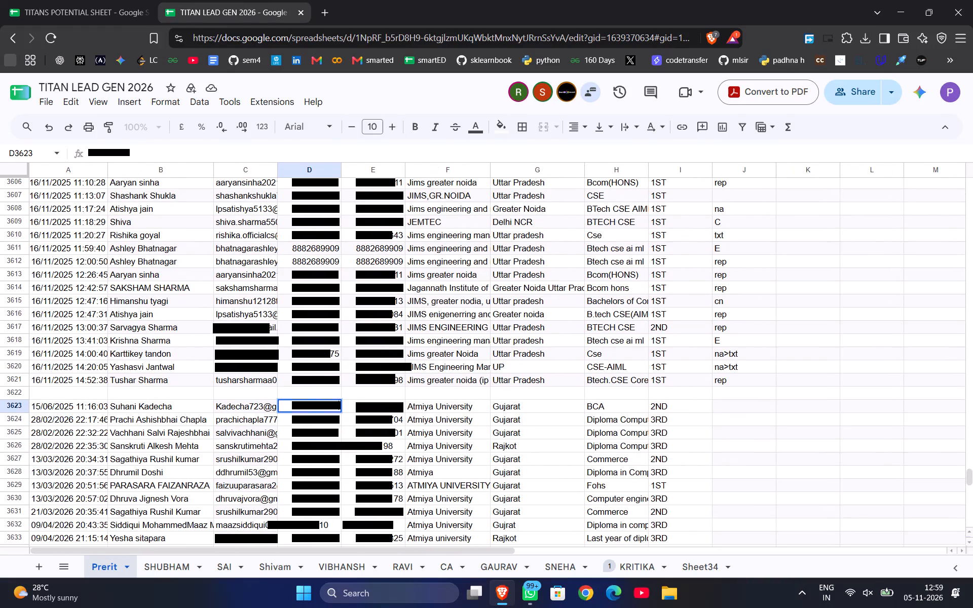
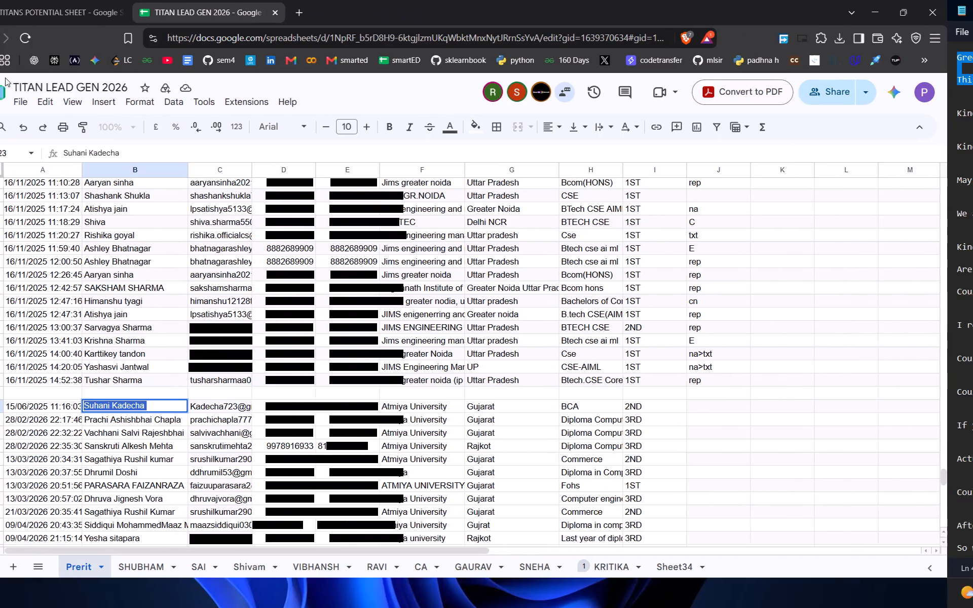
Copy the college name from row 3623 and replace the college between the asterisks in the Notepad greeting with it, giving *Atmiya University*.
triple_click(443, 406)
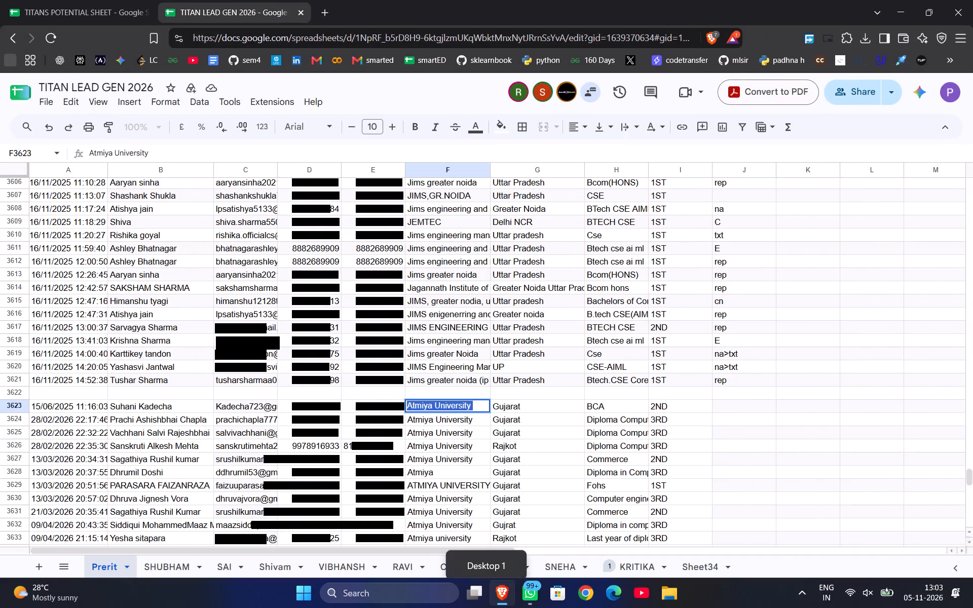
key("ctrl+c")
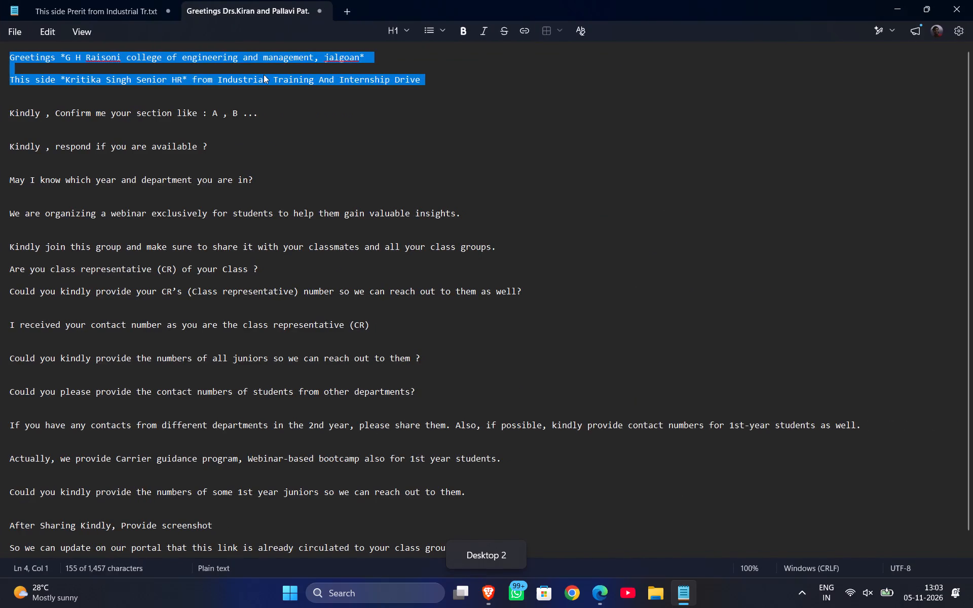
left_click(264, 74)
left_click(361, 58)
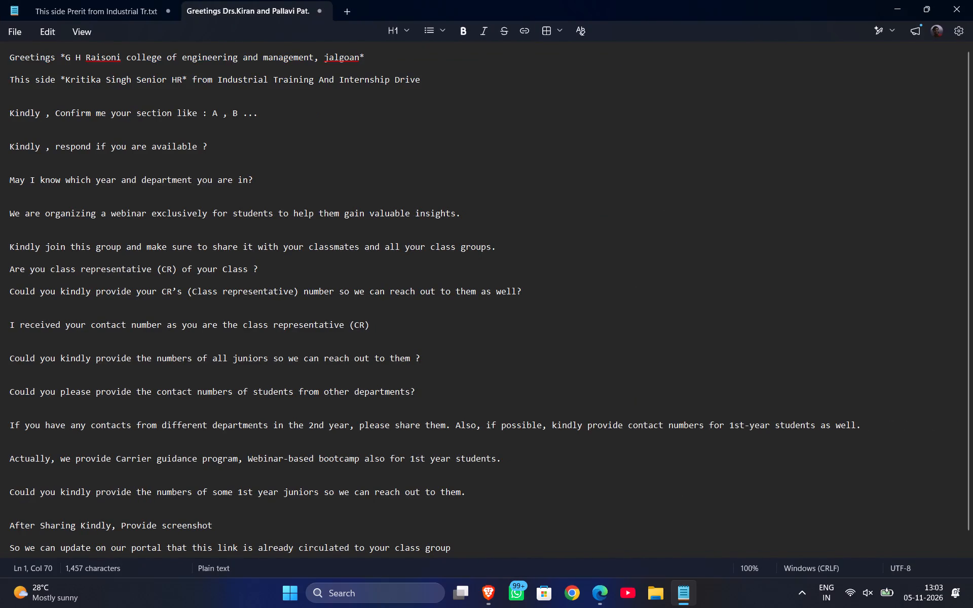
key("shift+Home")
key("shift+Right")
key("shift+Right")
key("shift+Right")
key("shift+Right")
key("shift+Right")
key("shift+Right")
key("shift+Right")
key("shift+Right")
key("shift+Right")
key("shift+Right")
key("shift+Right")
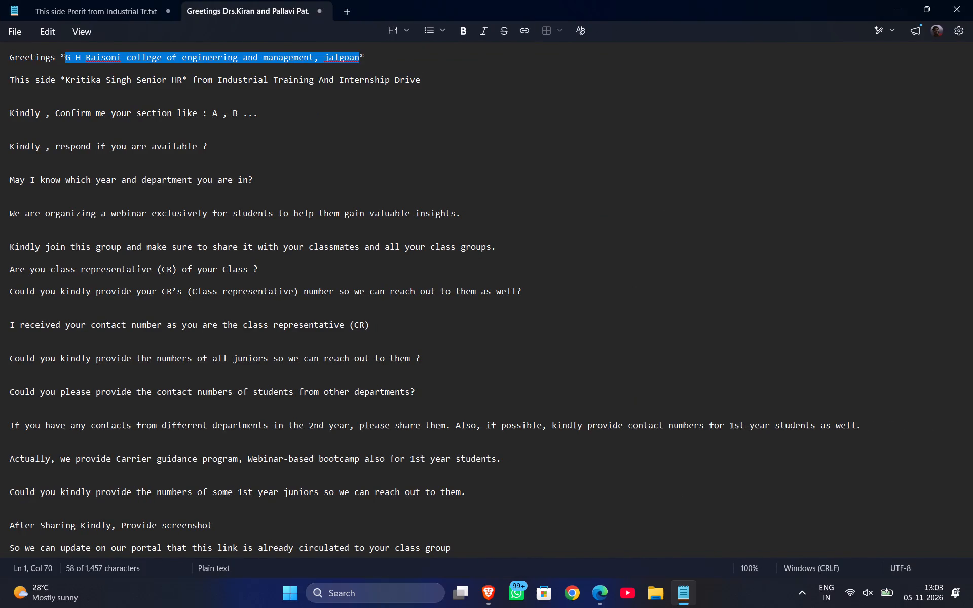
key("shift+Right")
key("shift+Left")
key("ctrl+v")
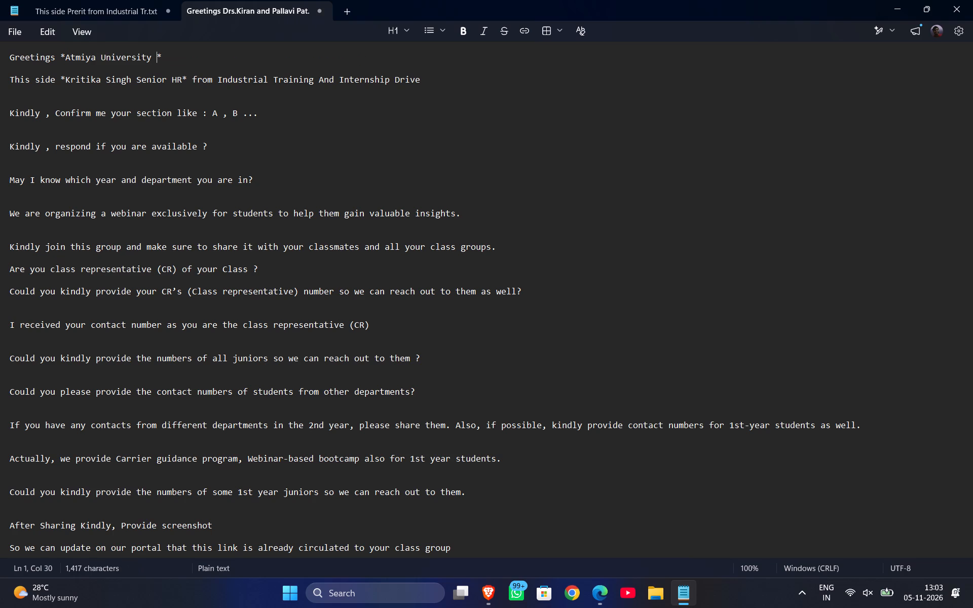
key("BackSpace")
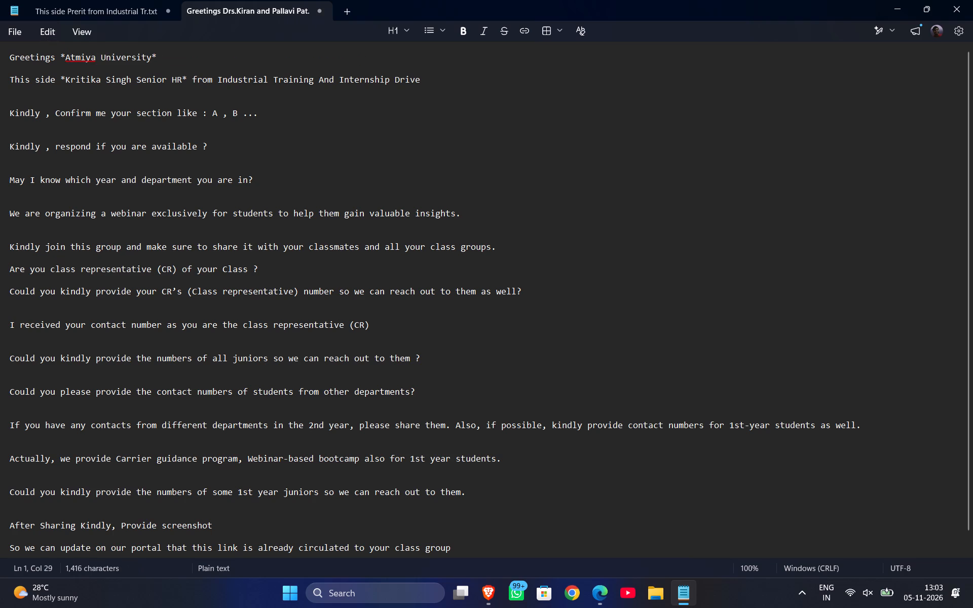
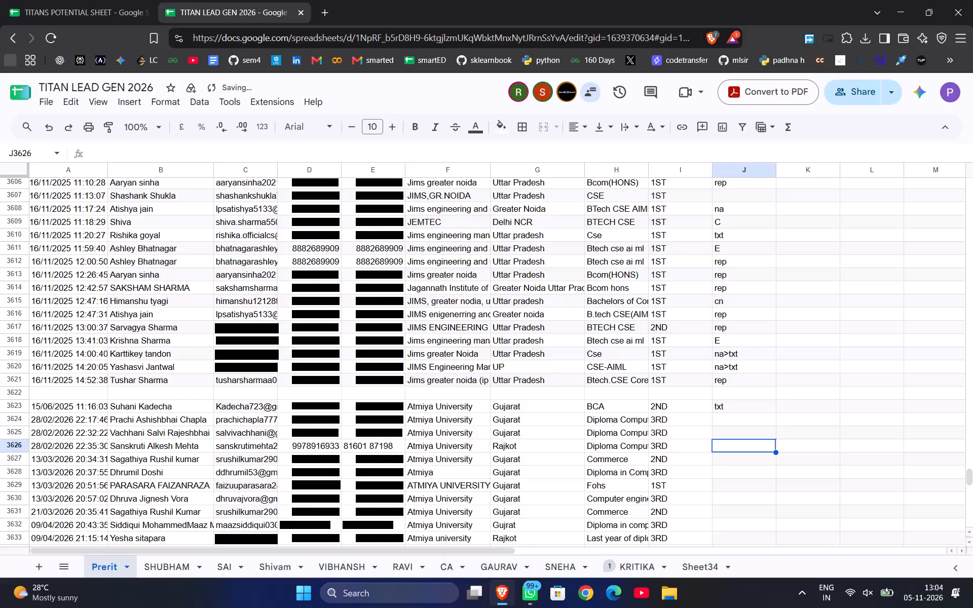
Record the call status txt in column J for the first-year Fohs lead in row 3629.
key("Down")
key("Down")
key("Down")
type("txt")
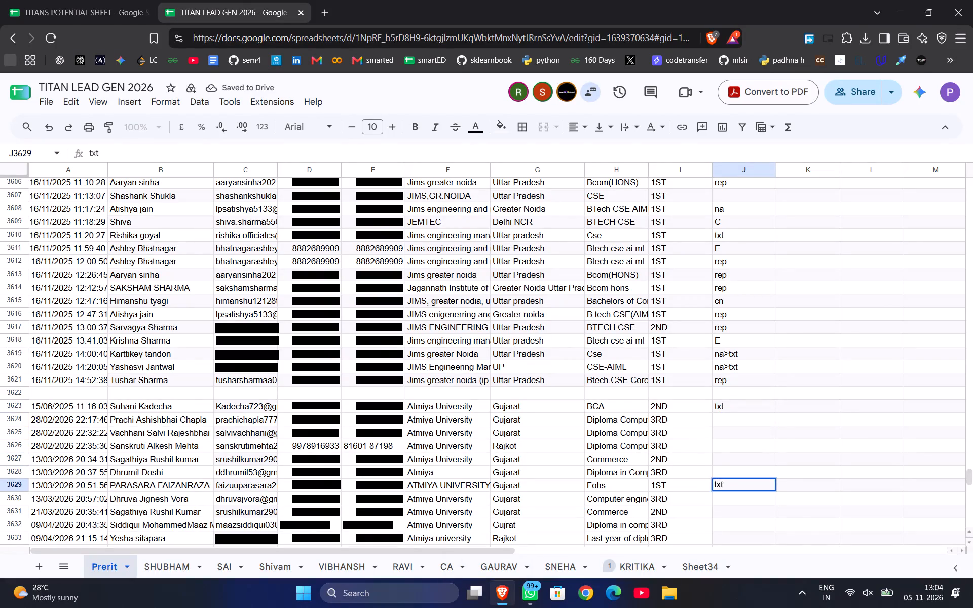
key("Return")
key("Up")
scroll(754, 400, "right", 3)
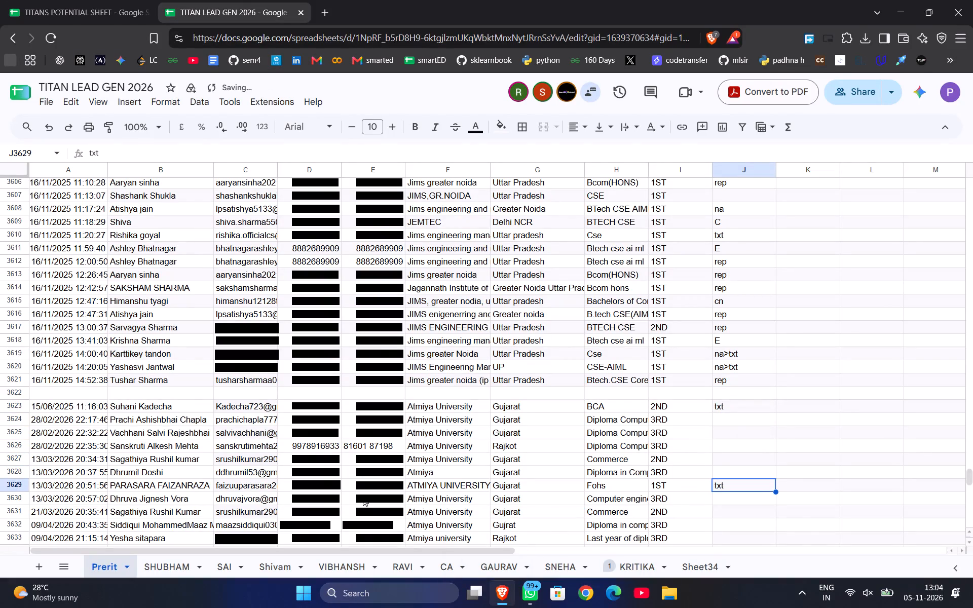
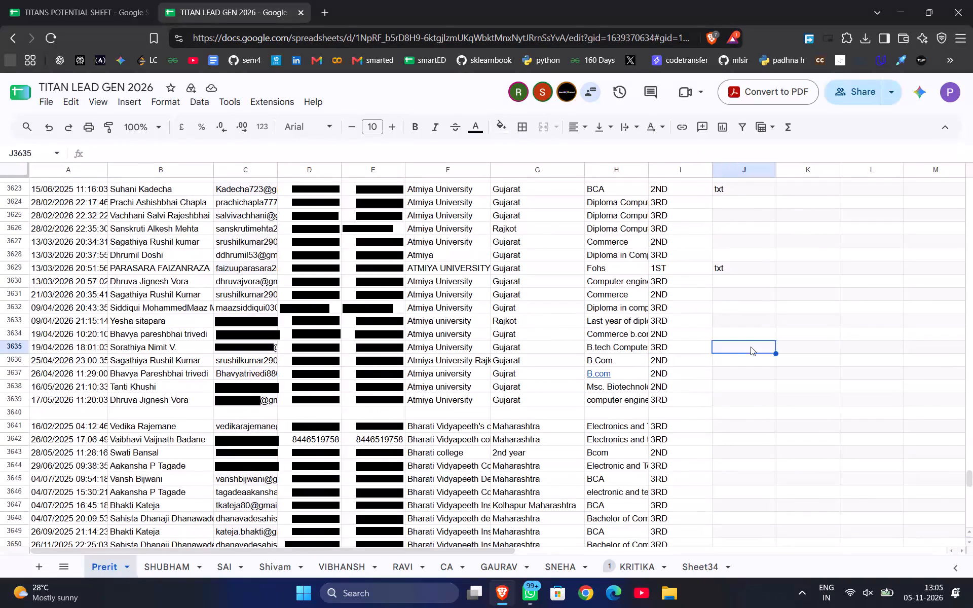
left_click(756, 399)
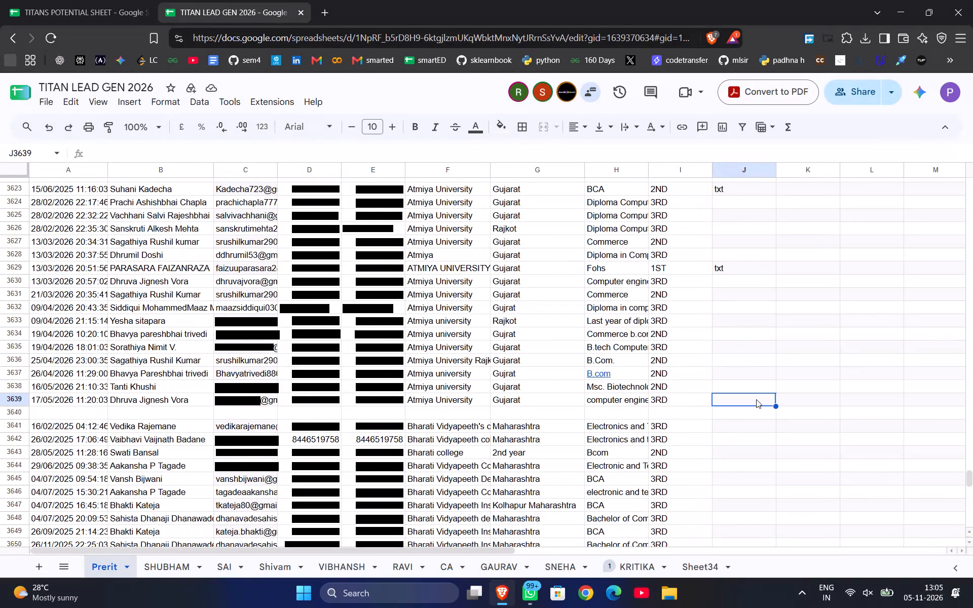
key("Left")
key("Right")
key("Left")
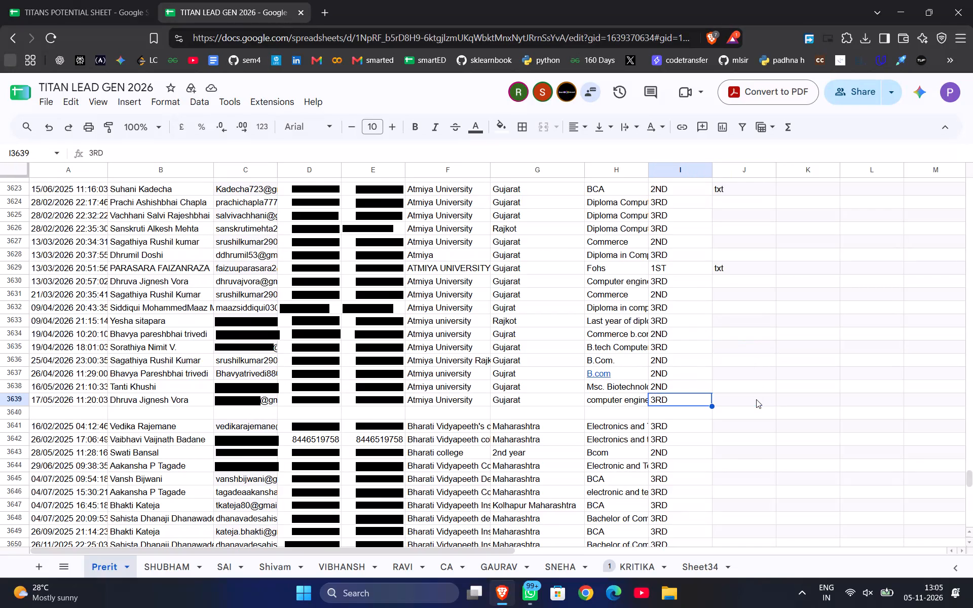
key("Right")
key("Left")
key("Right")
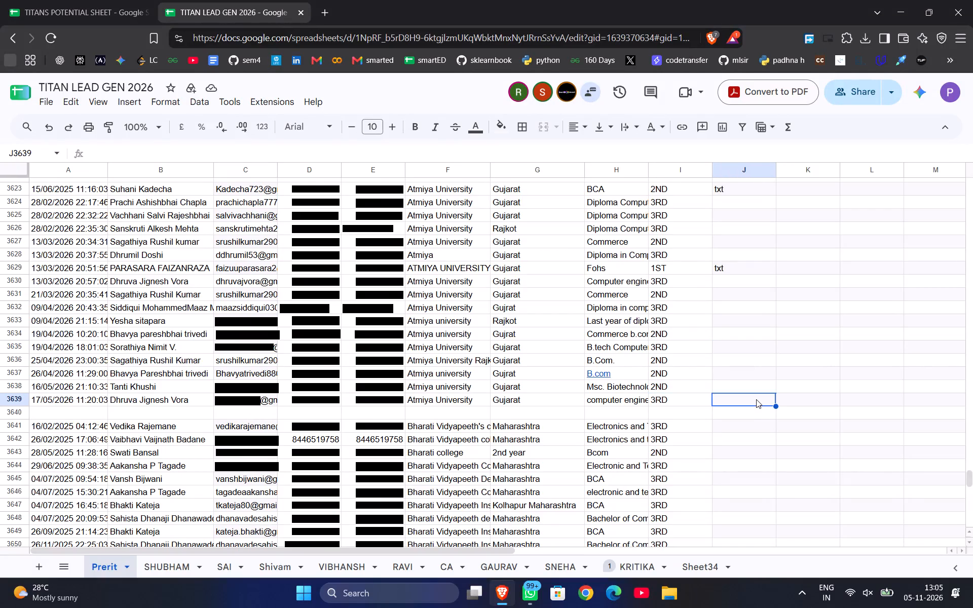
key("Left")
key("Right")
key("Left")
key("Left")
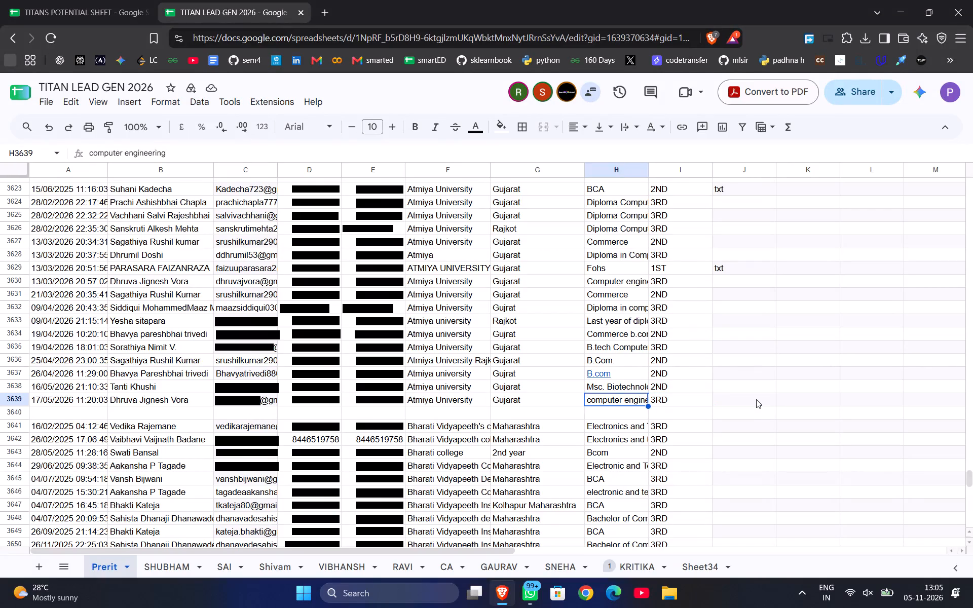
Select the year entries of the Atmiya University leads, I3623 to I3639, to check how many leads the group has.
key("Left")
key("Right")
key("Right")
key("ctrl+shift+Up")
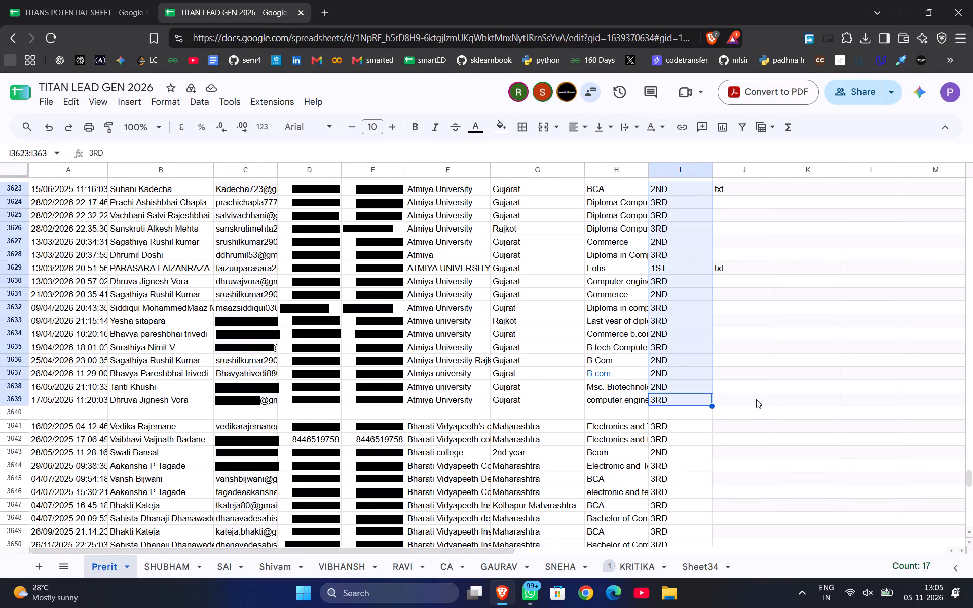
key("Right")
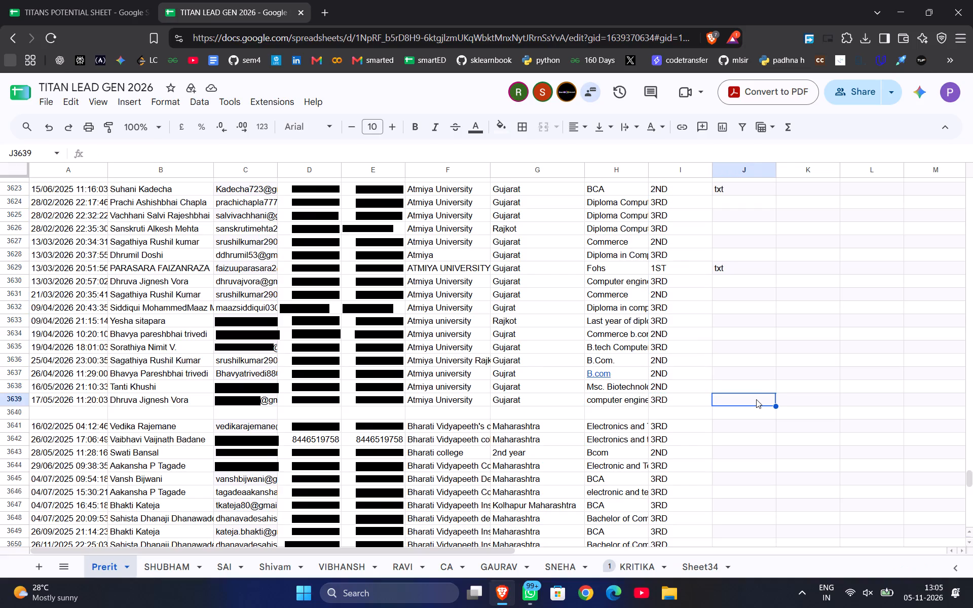
key("Up")
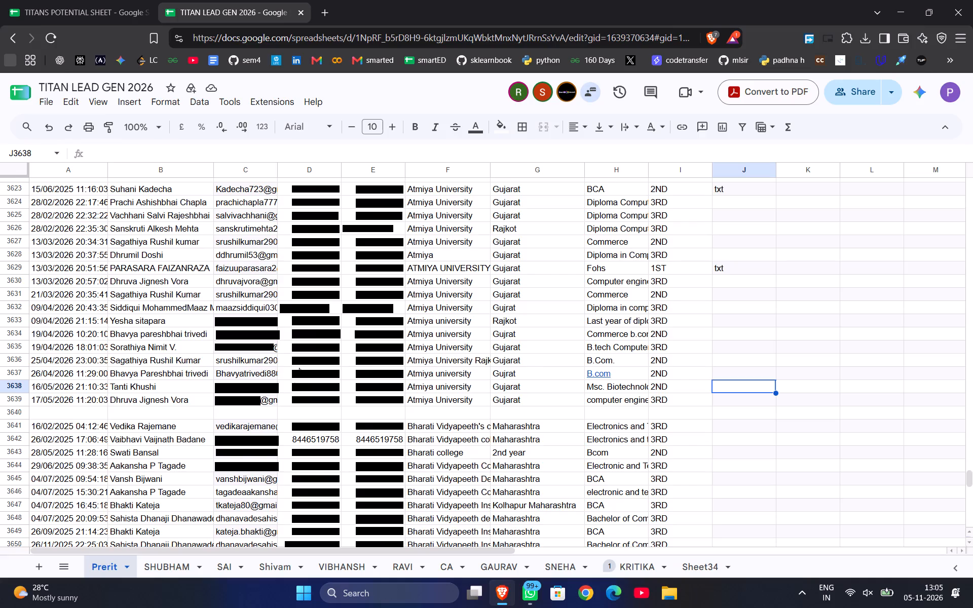
Copy the column D contact entry of the second-year Commerce lead at Atmiya University in row 3634.
left_click(322, 334)
triple_click(322, 334)
left_click(322, 334)
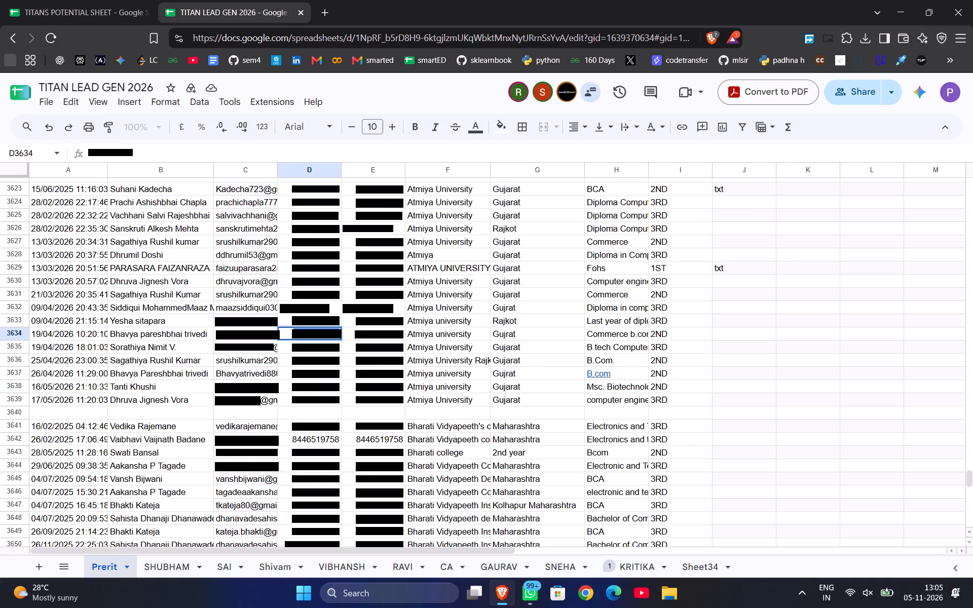
key("ctrl+c")
Record the call status txt in column J for the lead in row 3634.
left_click(744, 334)
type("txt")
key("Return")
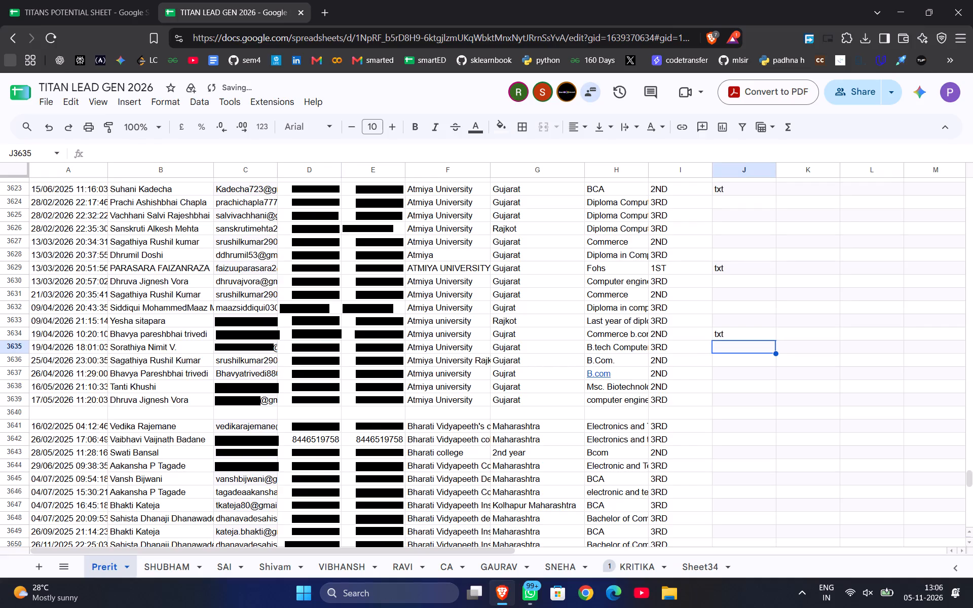
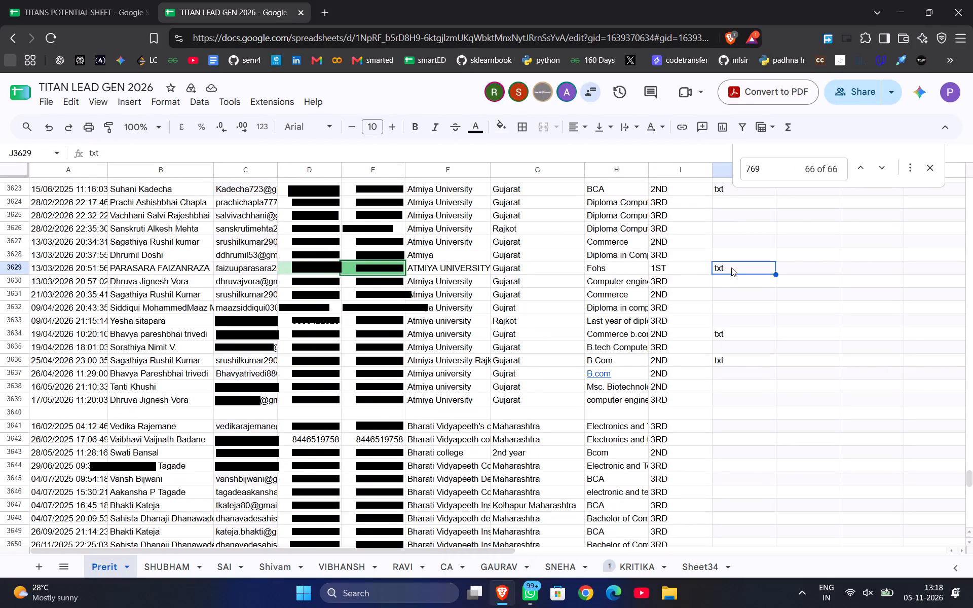
Extend the status note in J3629 for the first-year Atmiya University lead so it reads "txt-2 pharma".
left_click(808, 263)
left_click(738, 263)
key("Return")
key("minus")
type("2 pharma")
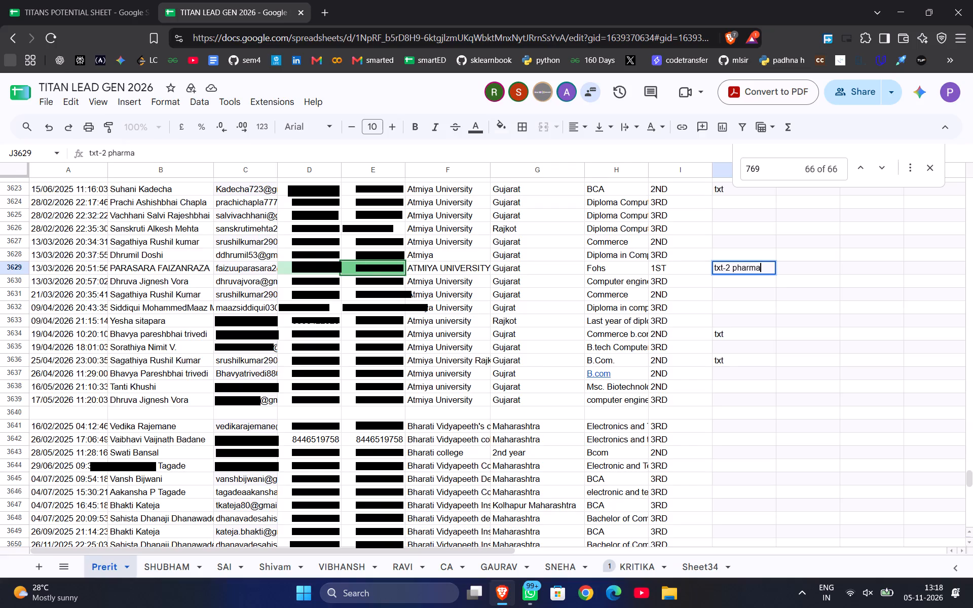
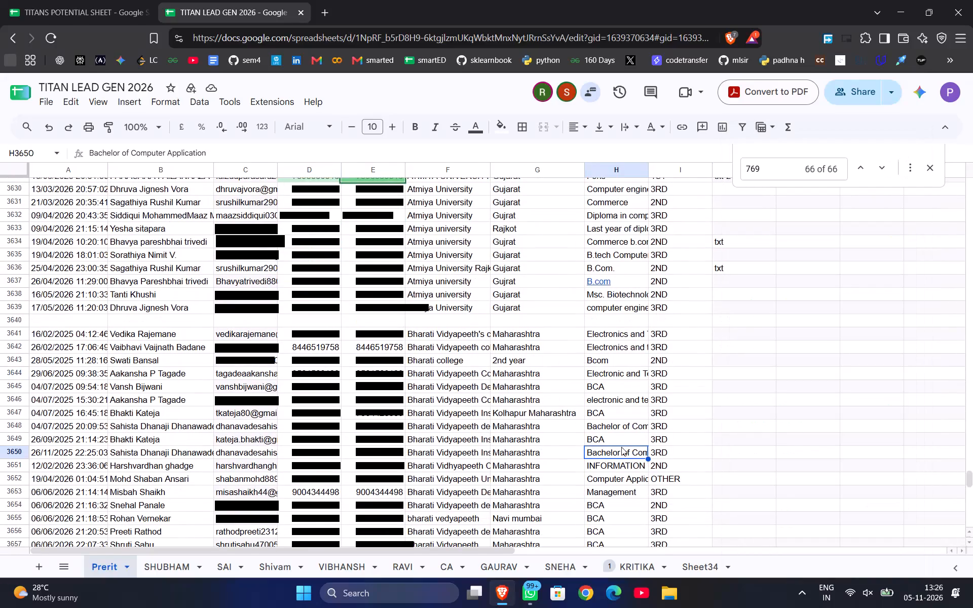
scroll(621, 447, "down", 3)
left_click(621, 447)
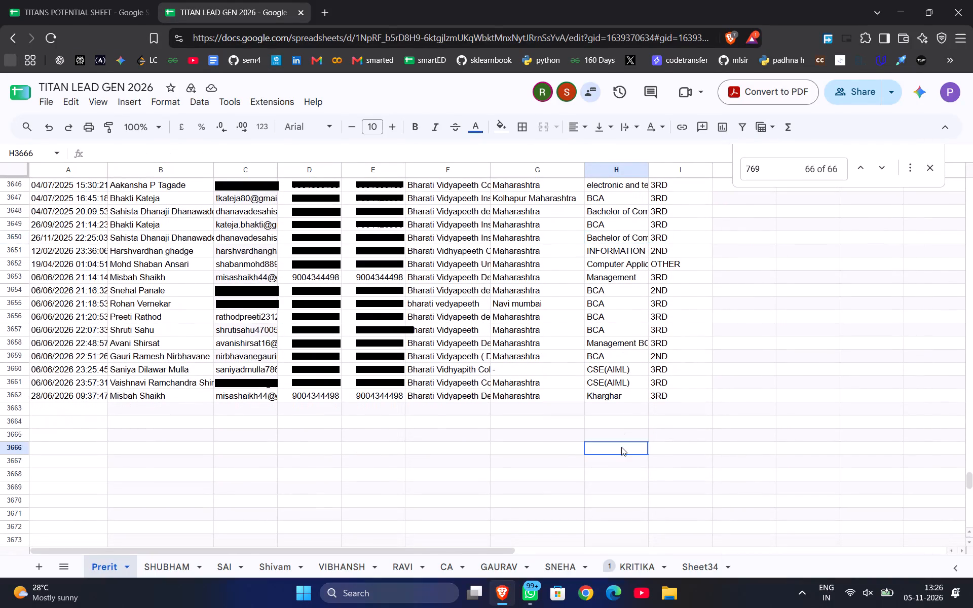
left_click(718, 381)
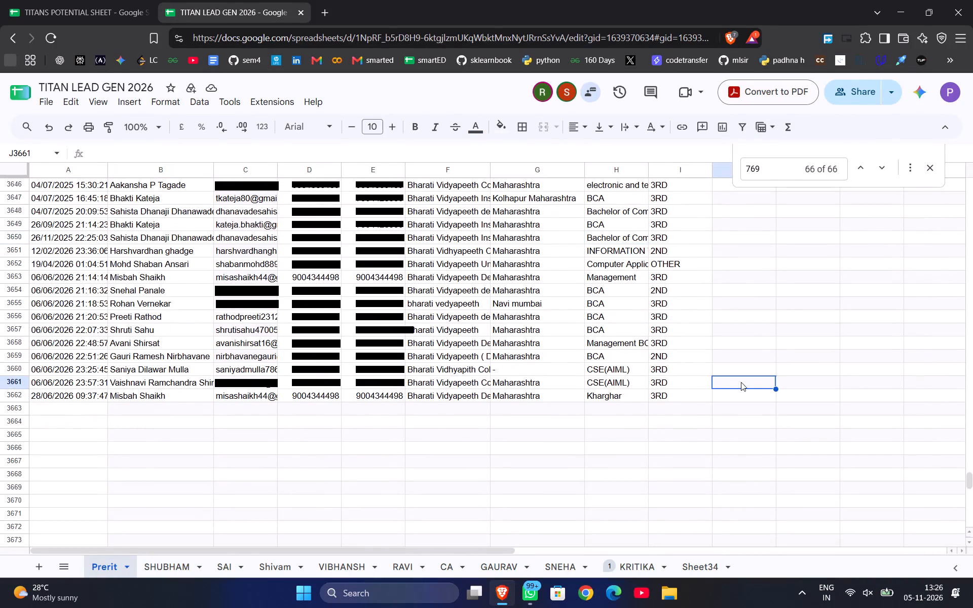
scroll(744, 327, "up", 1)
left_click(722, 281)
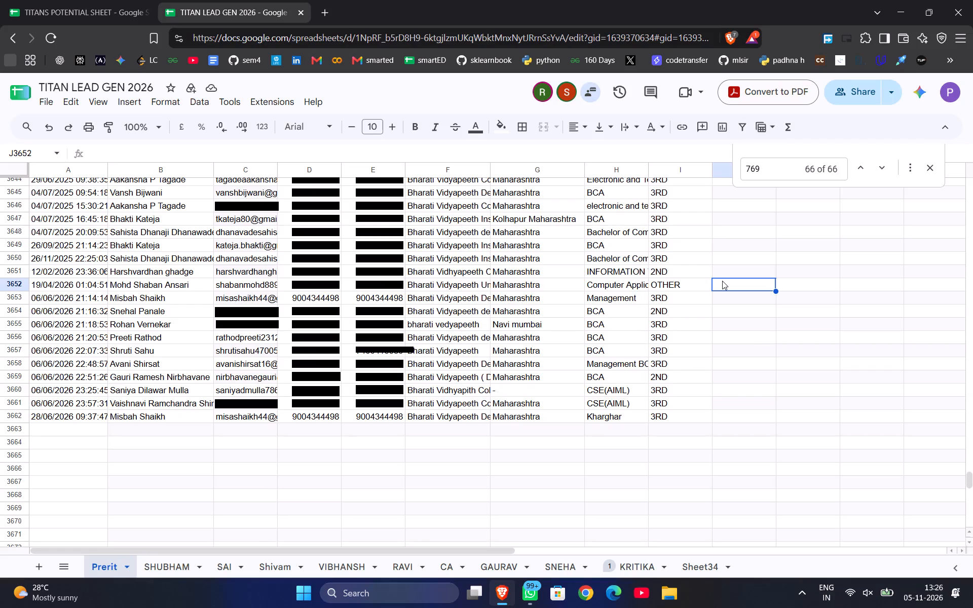
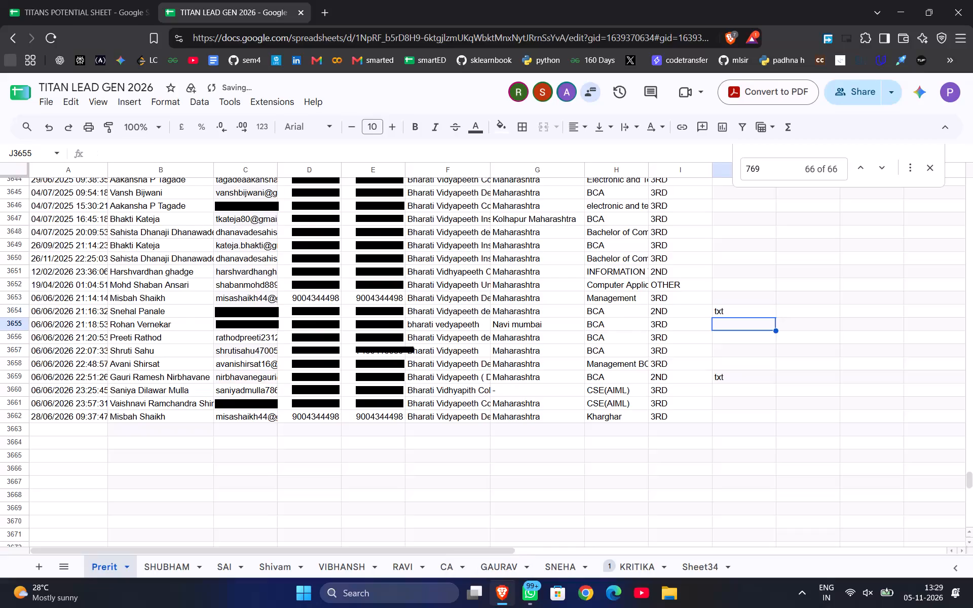
Copy the phone number in column D for the last lead in the Prerit sheet, row 3662.
key("Down")
key("Down")
key("Down")
key("Down")
key("Down")
key("Down")
key("Down")
key("Down")
key("Down")
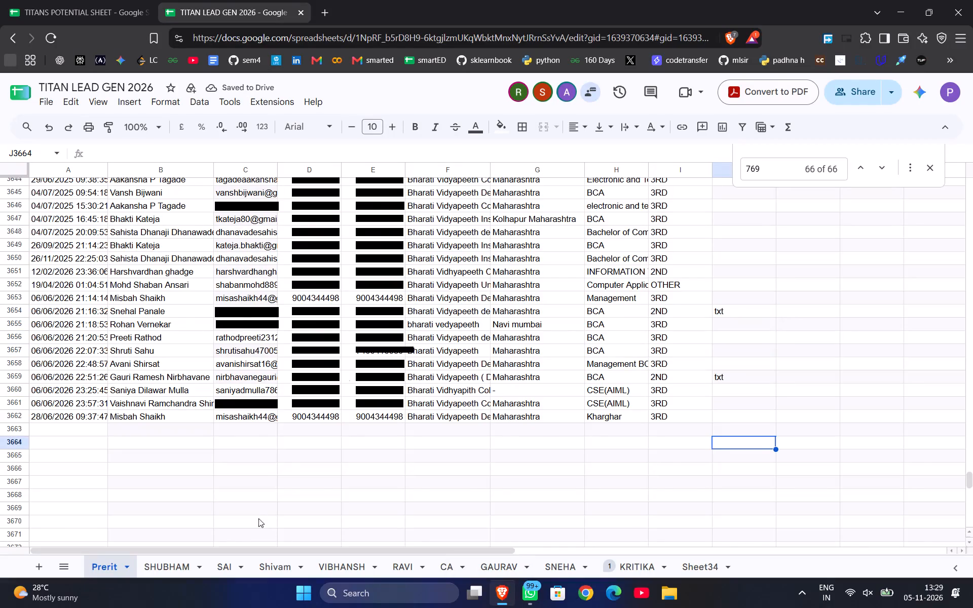
triple_click(318, 418)
left_click(318, 418, "ctrl")
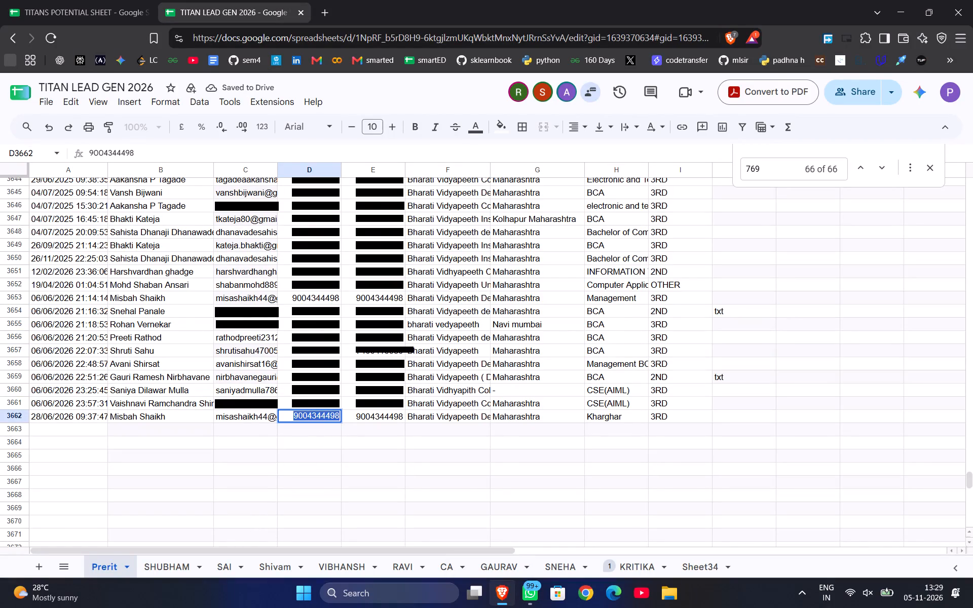
key("ctrl+c")
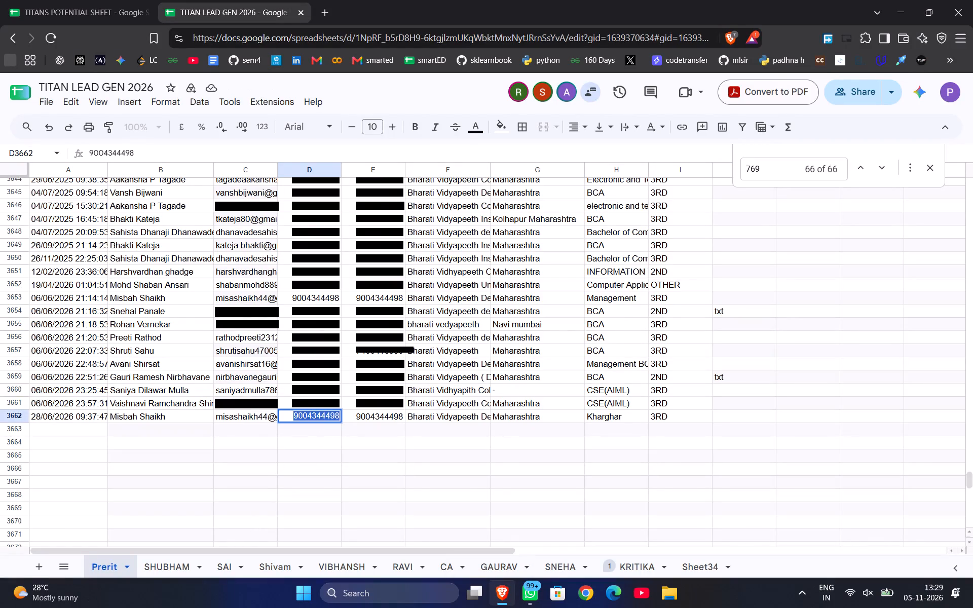
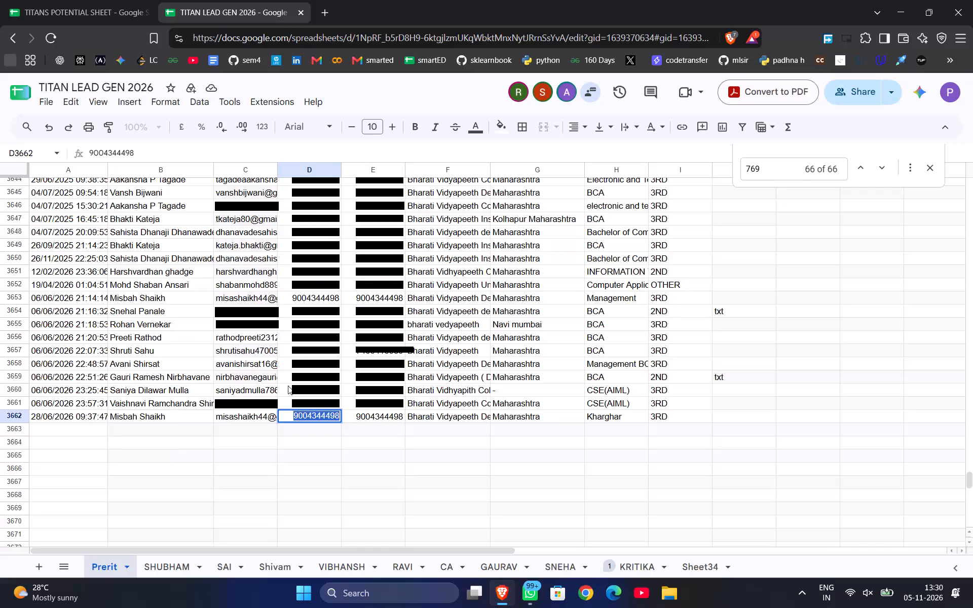
Copy the phone number in column D for the lead in row 3661 of the Prerit sheet.
triple_click(304, 400)
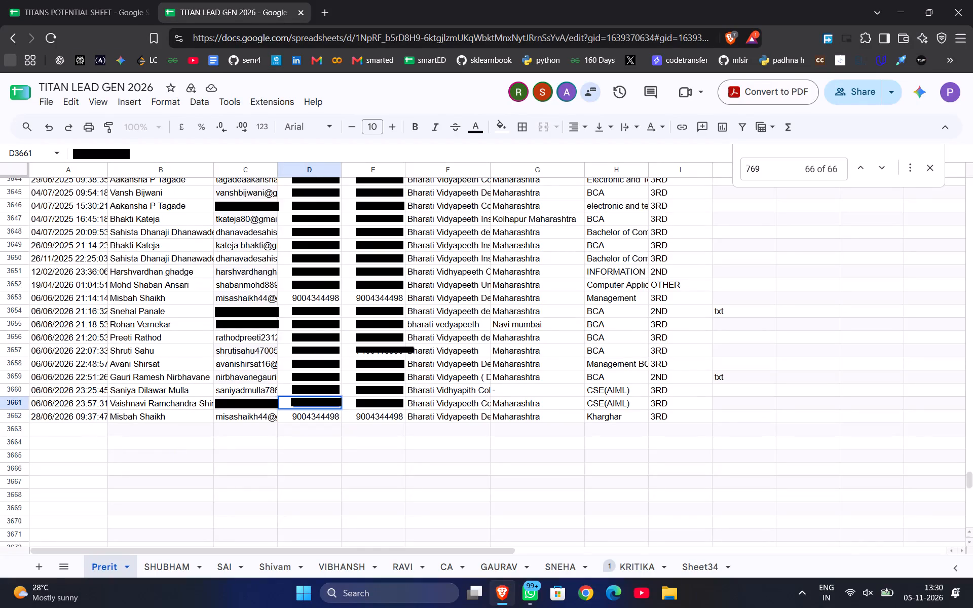
key("ctrl+c")
key("ctrl+c")
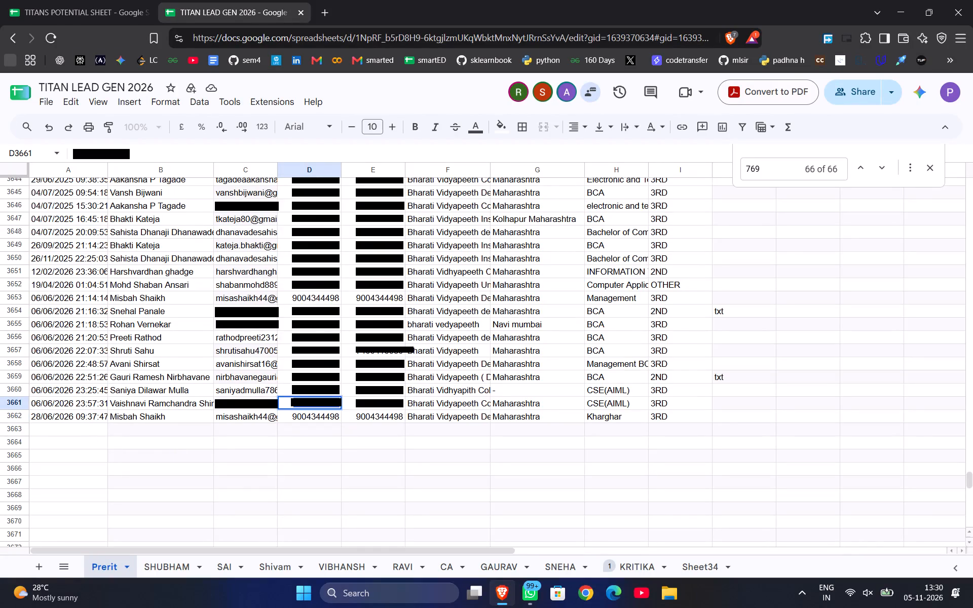
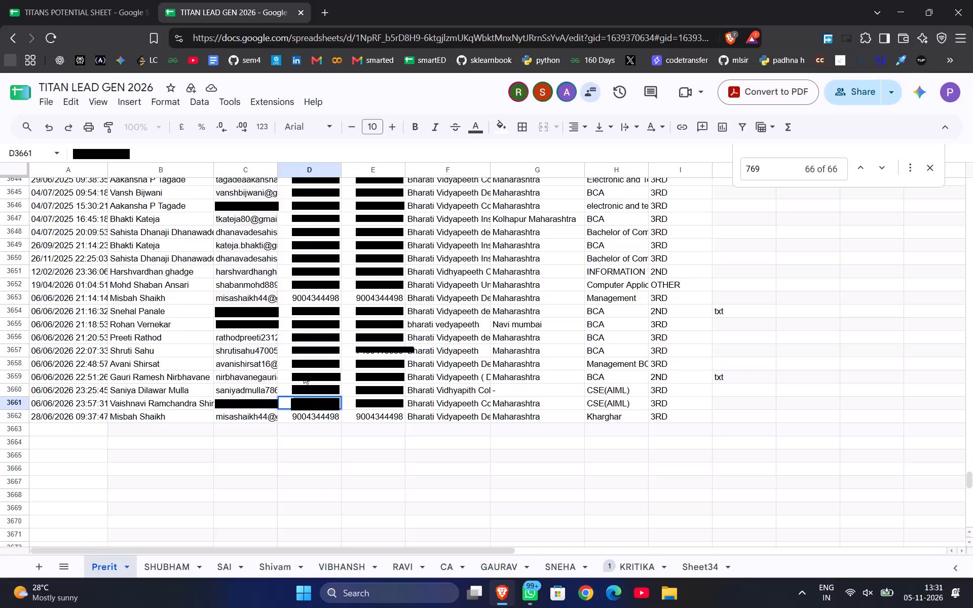
Copy the phone number in column D for the lead in row 3660 of the Prerit sheet.
triple_click(304, 389)
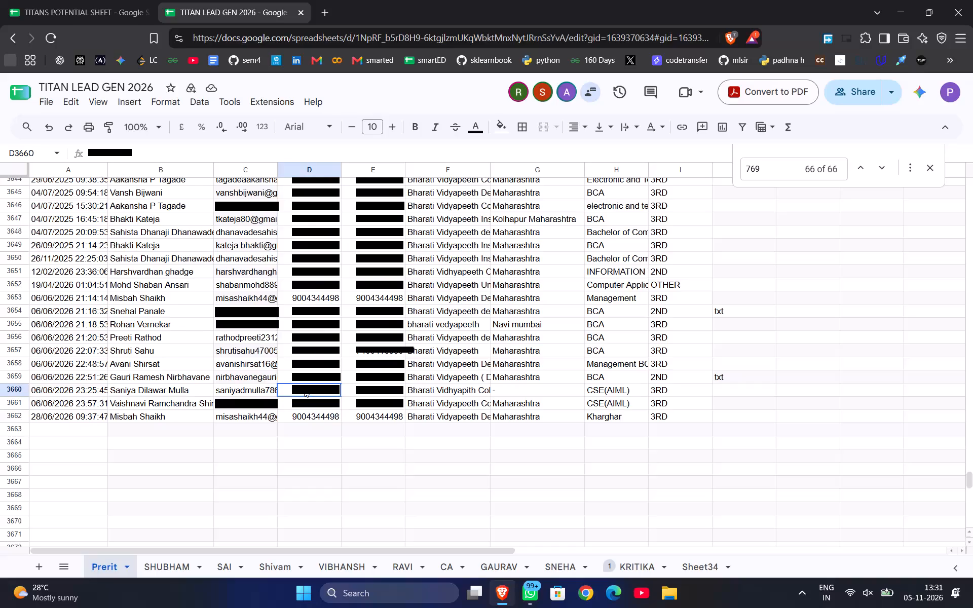
left_click(304, 389)
key("ctrl+c")
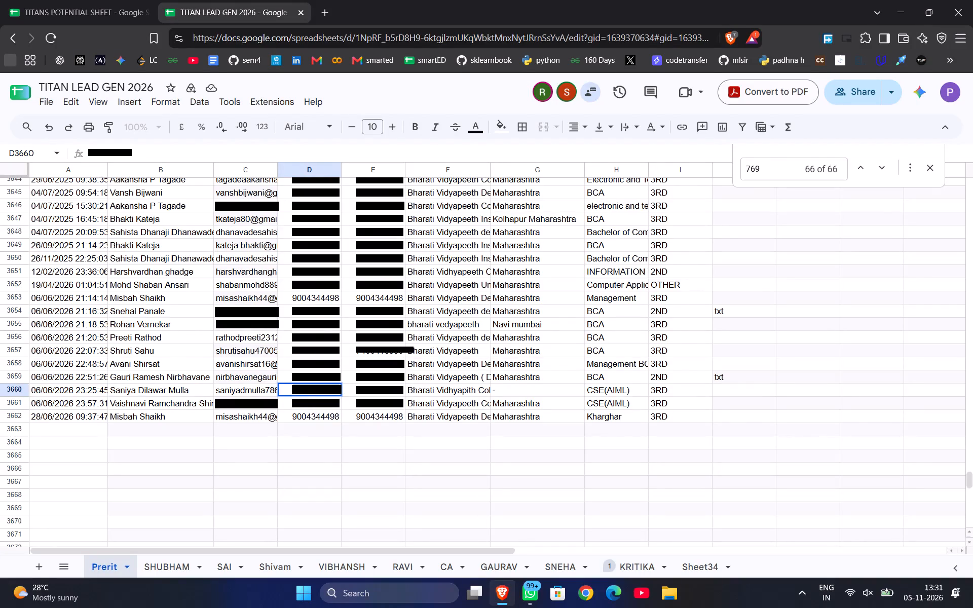
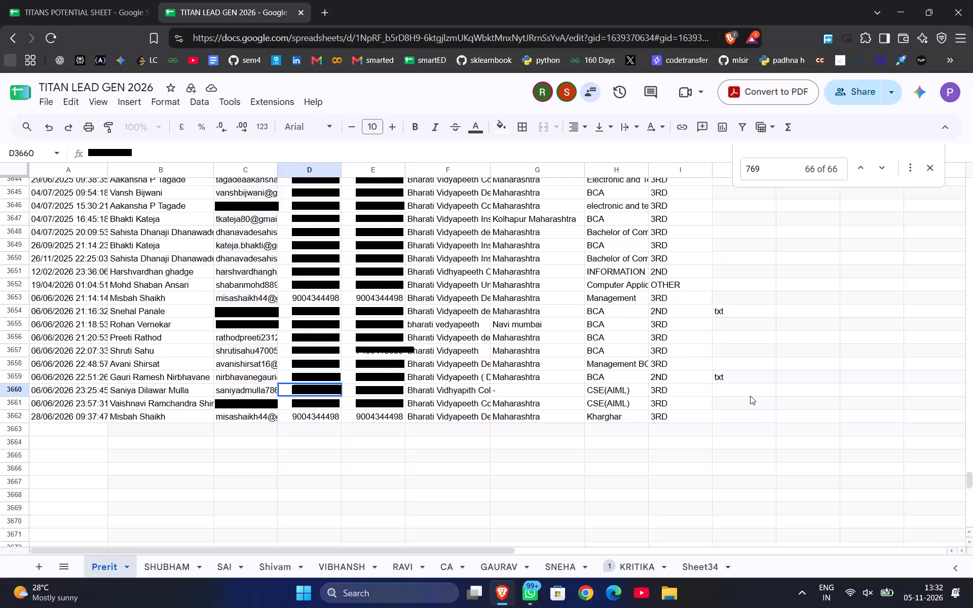
Enter the status "cb later" in column J for the lead in row 3660 of the Prerit sheet.
left_click(749, 395)
type("cb")
type("@")
key("space")
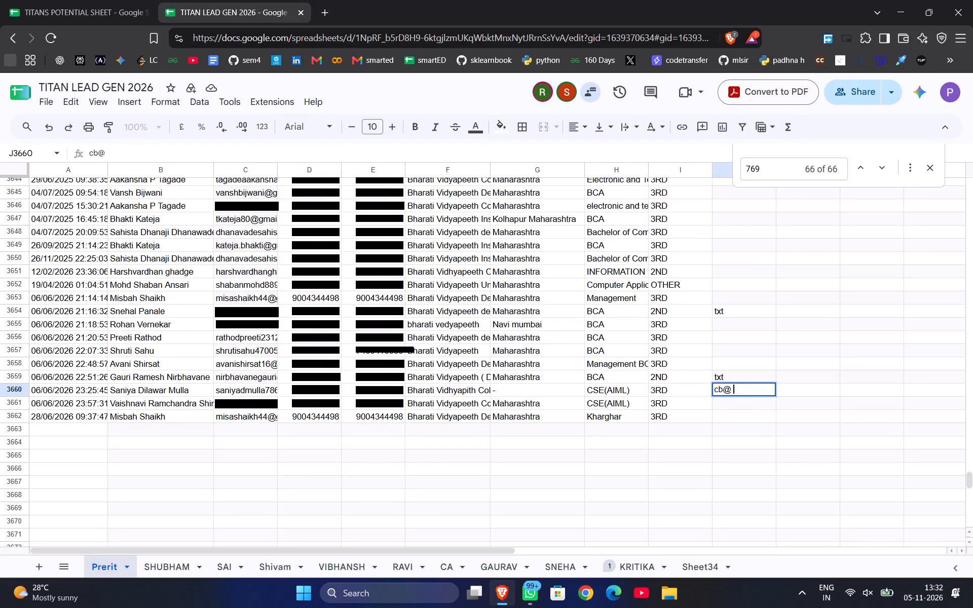
key("BackSpace")
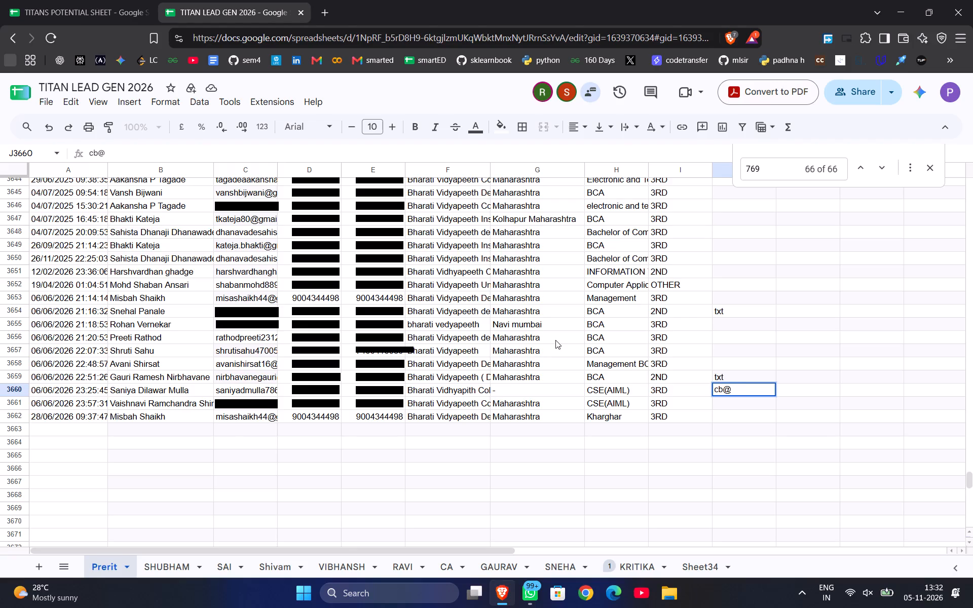
key("BackSpace")
key("space")
type("later")
key("space")
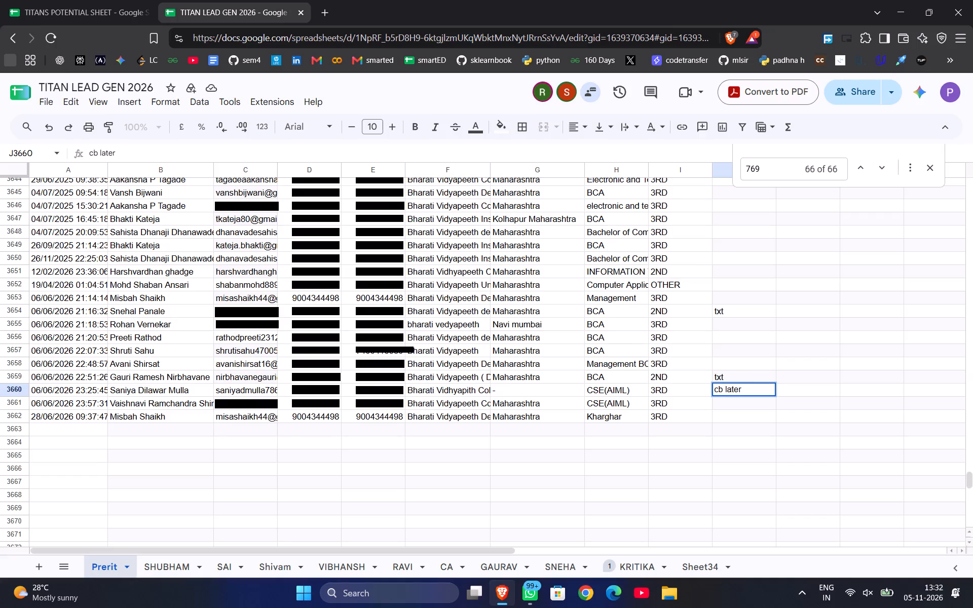
key("Up")
key("Up")
key("Up")
key("Down")
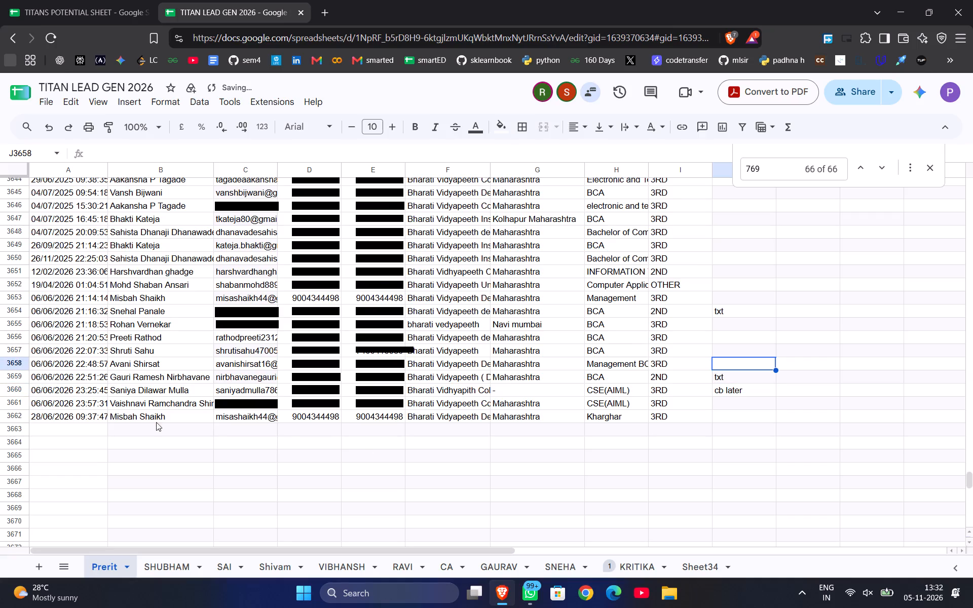
left_click(263, 394)
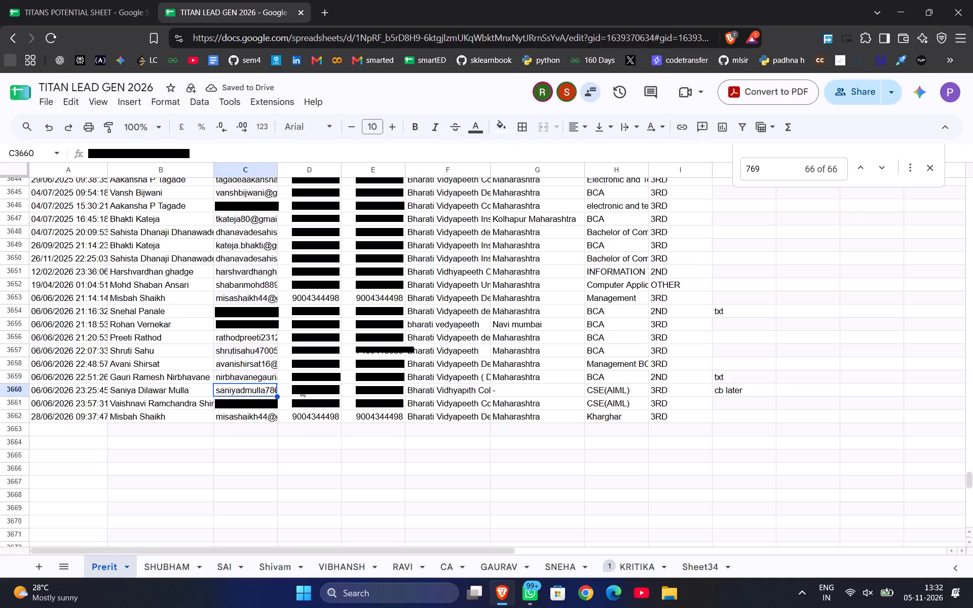
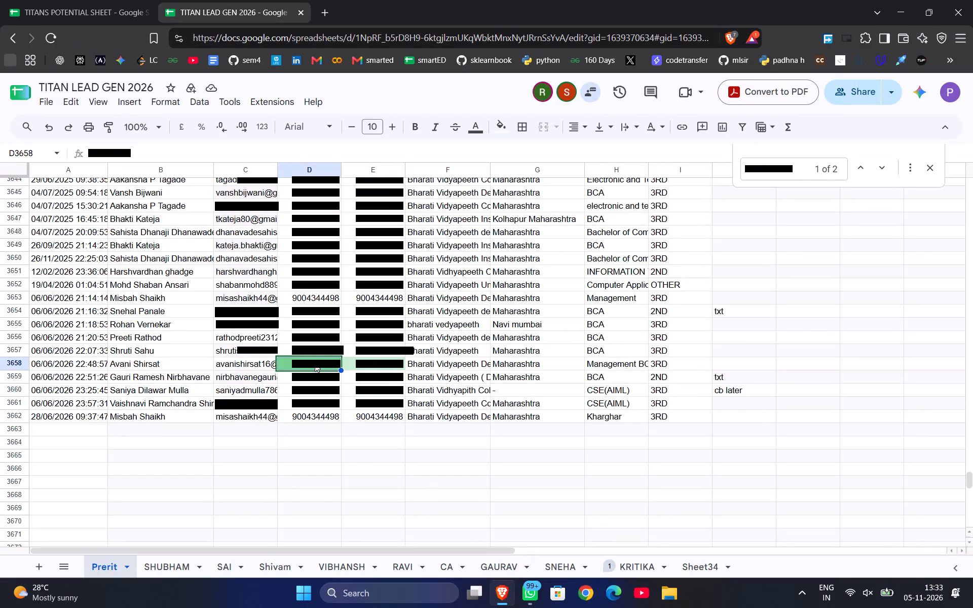
Copy the phone number in column D for the lead in row 3658 of the Prerit sheet.
left_click(315, 363, "ctrl")
key("ctrl+c")
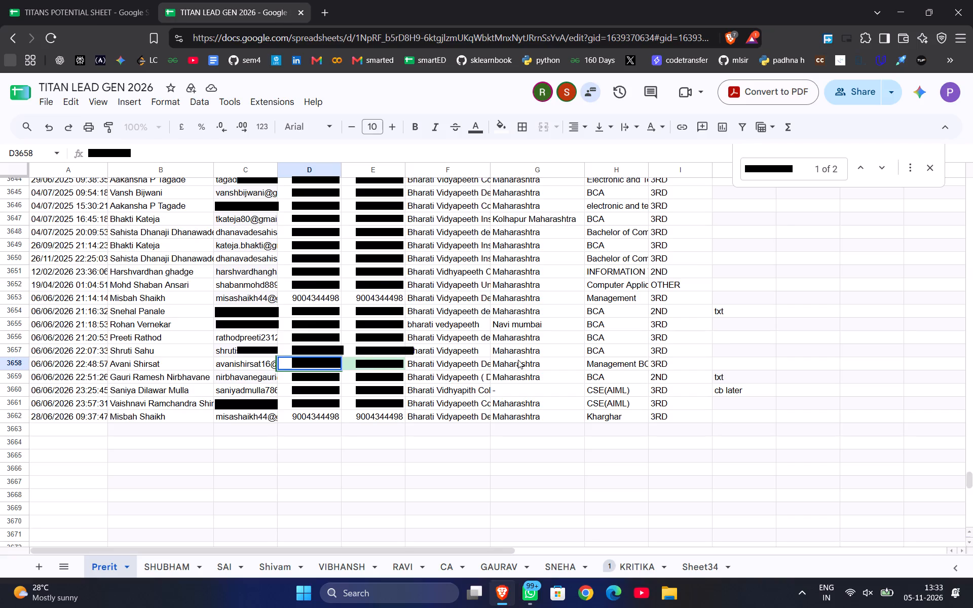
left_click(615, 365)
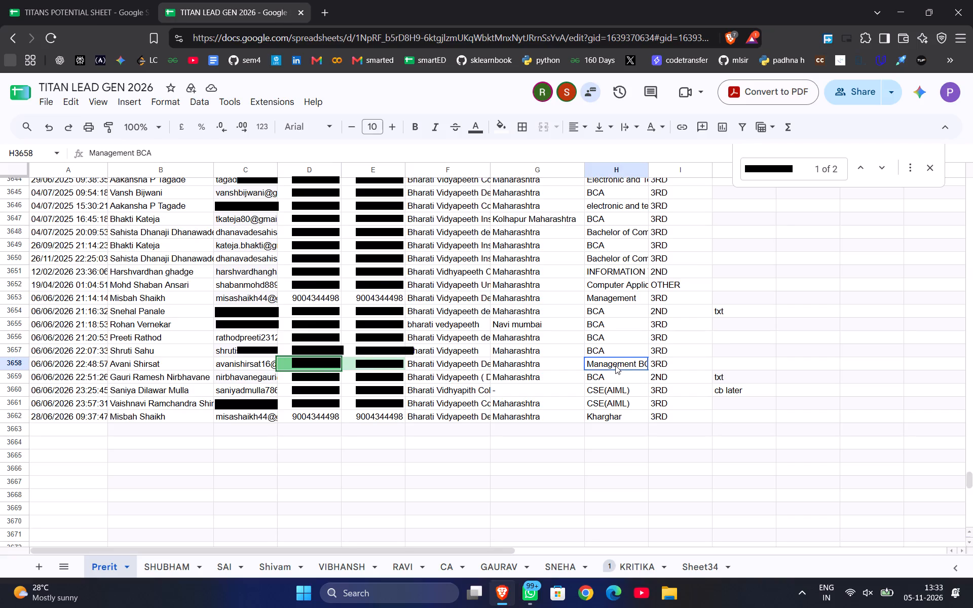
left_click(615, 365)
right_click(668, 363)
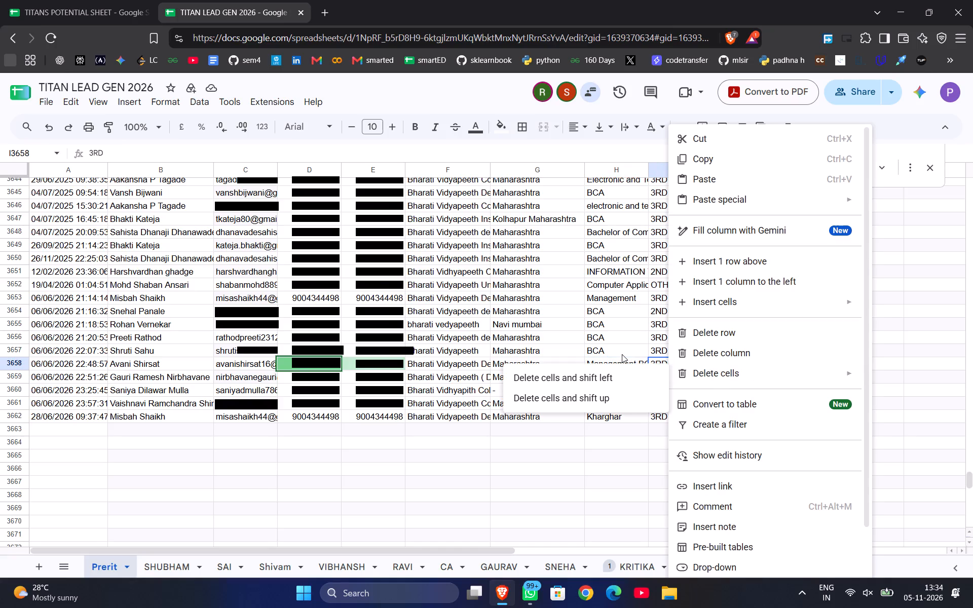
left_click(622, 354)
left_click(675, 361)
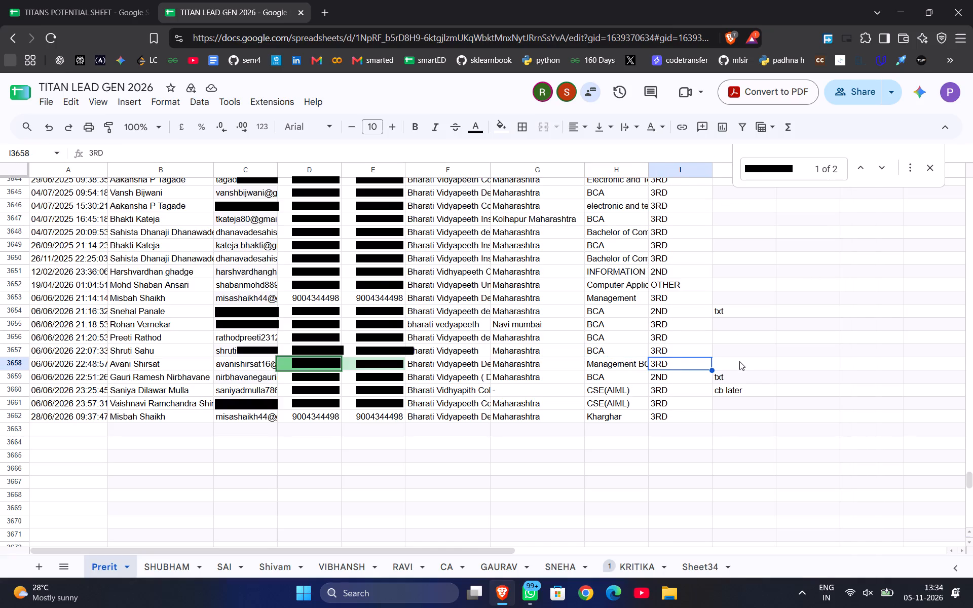
Enter the status "cb later" in column J for the lead in row 3658 of the Prerit sheet.
left_click(739, 361)
left_click(676, 362)
key("Right")
type("cb")
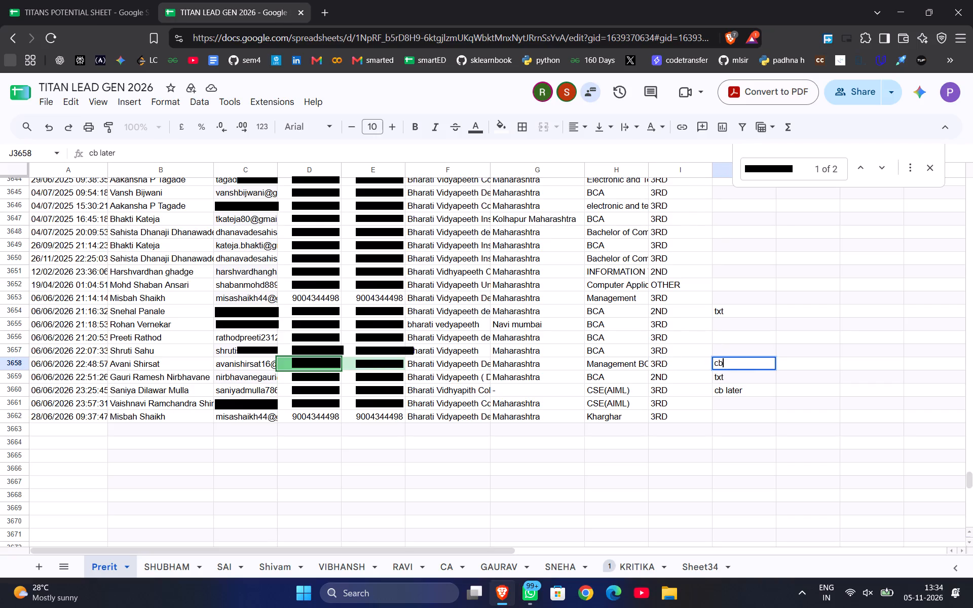
key("space")
key("Up")
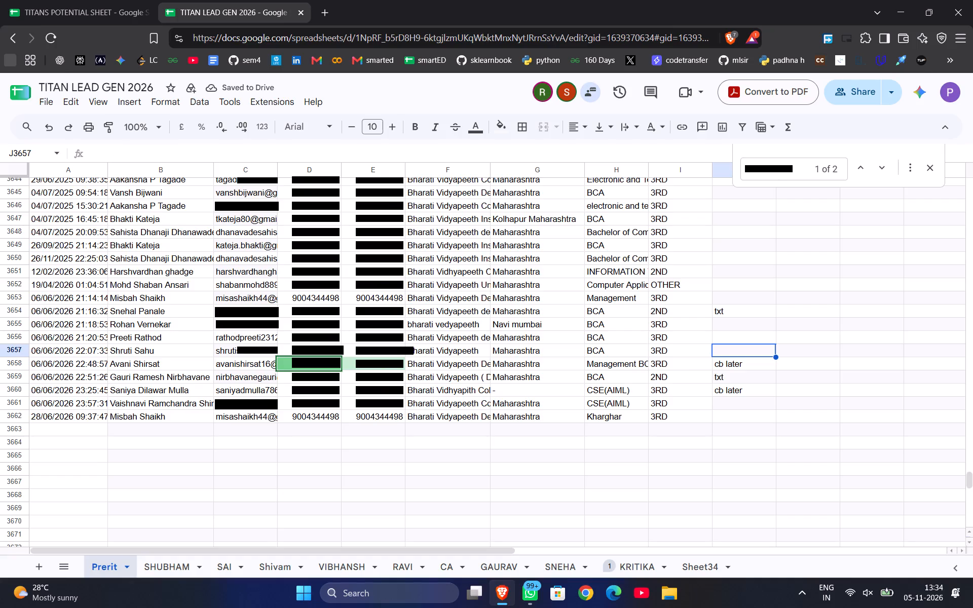
Open the column D phone number cell for the lead in row 3657 of the Prerit sheet.
triple_click(308, 350)
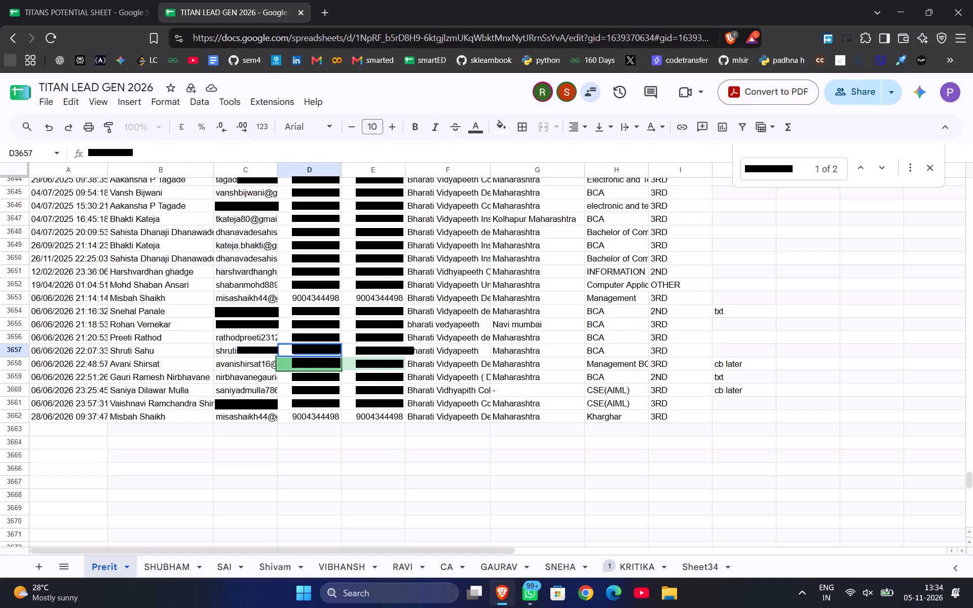
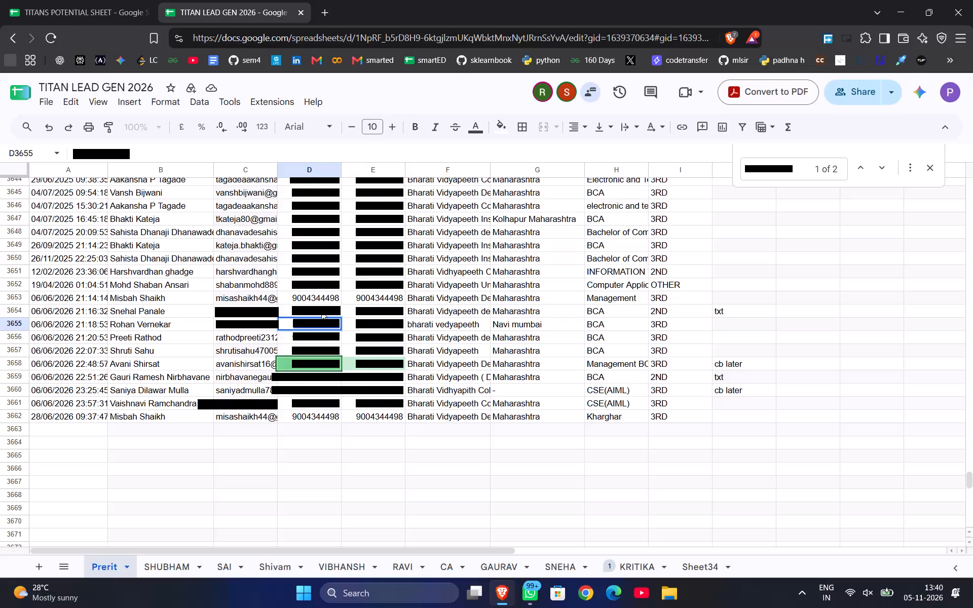
Open the column D phone number cell for the lead in row 3654 of the Prerit sheet.
triple_click(321, 311)
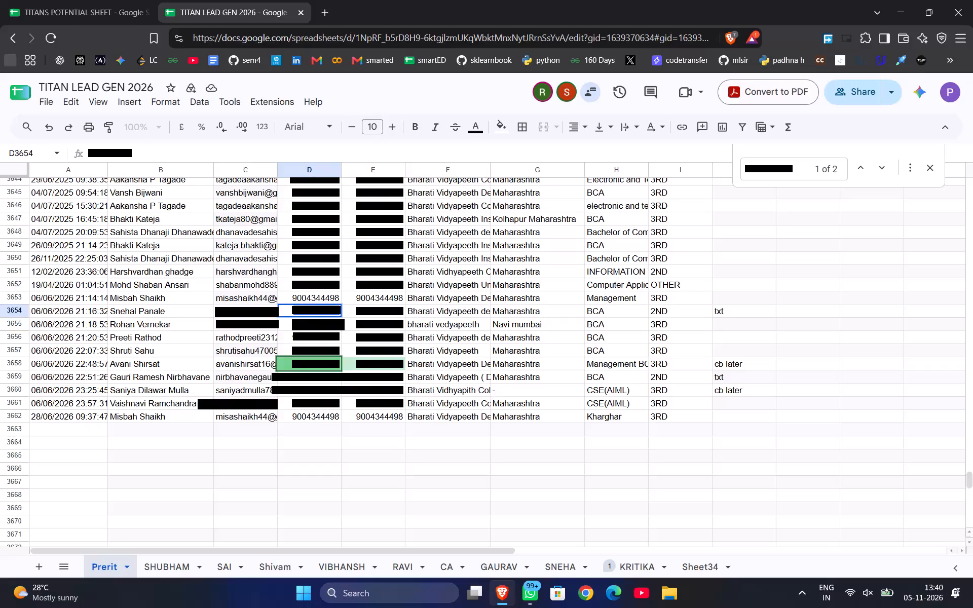
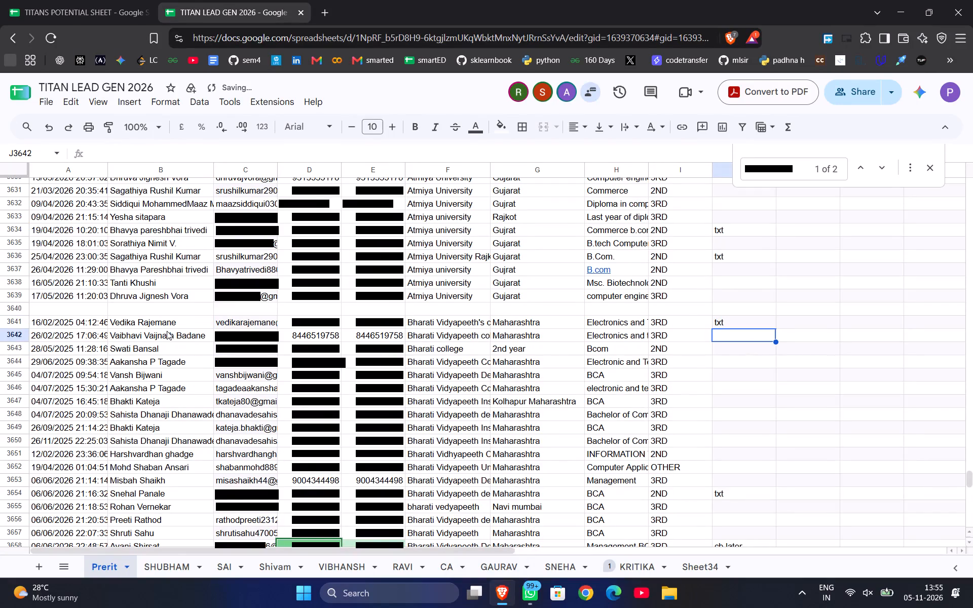
Open the column B name cell for the lead in row 3642 of the Prerit sheet with its text selected.
triple_click(167, 331)
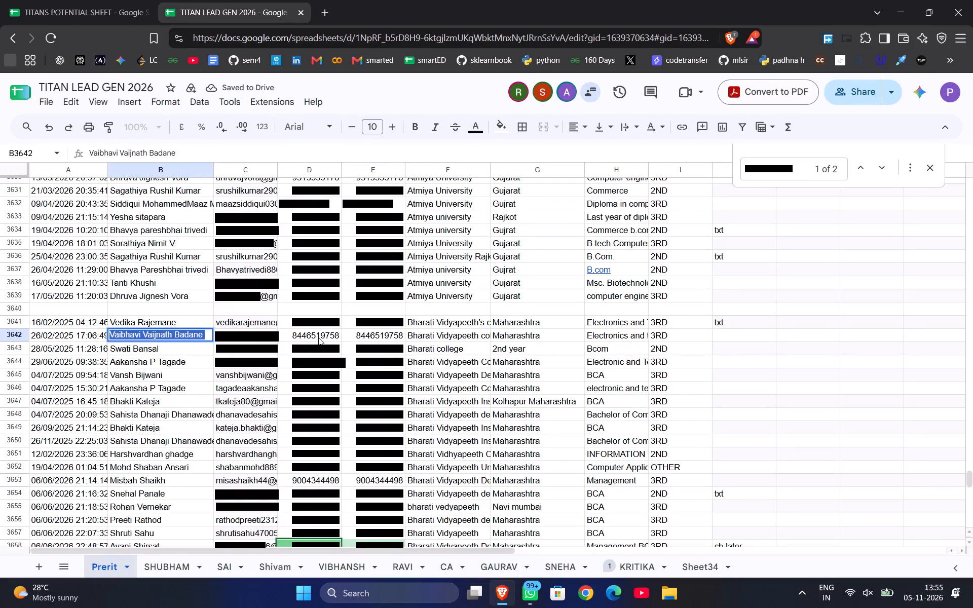
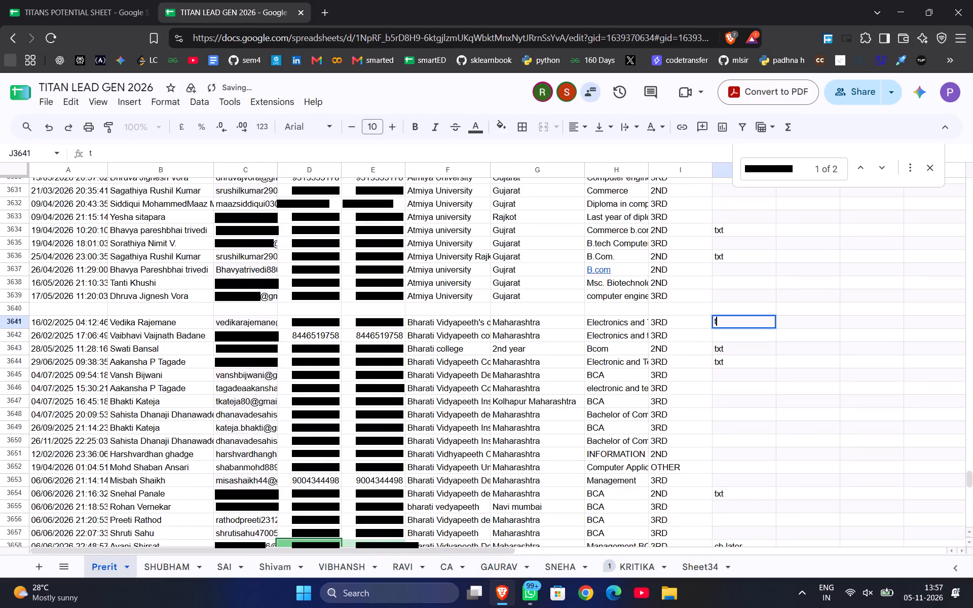
Record the status "txt" in column J for the leads in rows 3641 and 3642.
key("Down")
key("t")
key("Return")
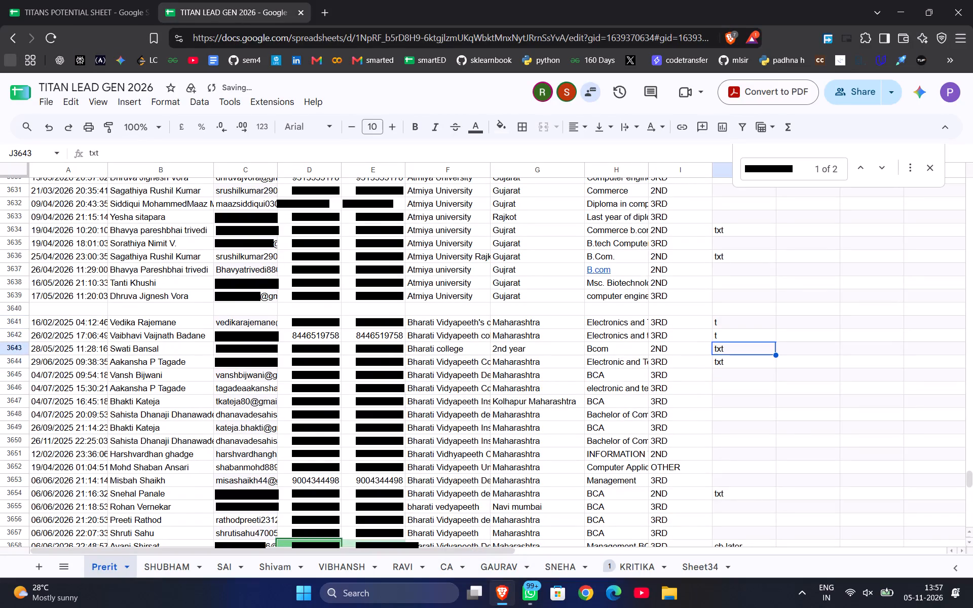
key("Up")
key("Up")
key("t")
type("xt")
key("Return")
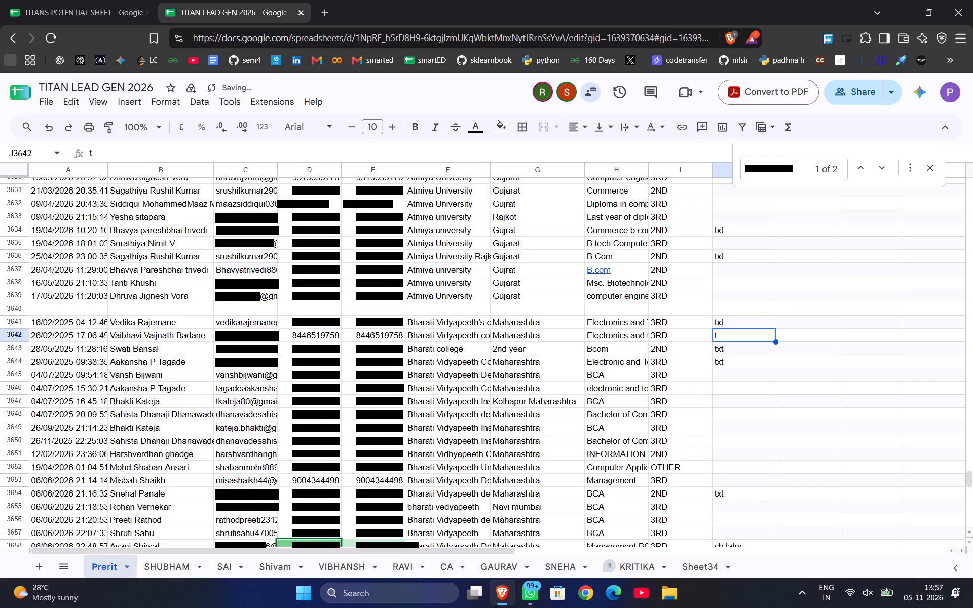
type("txt")
key("Return")
Copy the column D phone number of the lead in row 3645.
key("Up")
key("Down")
key("Down")
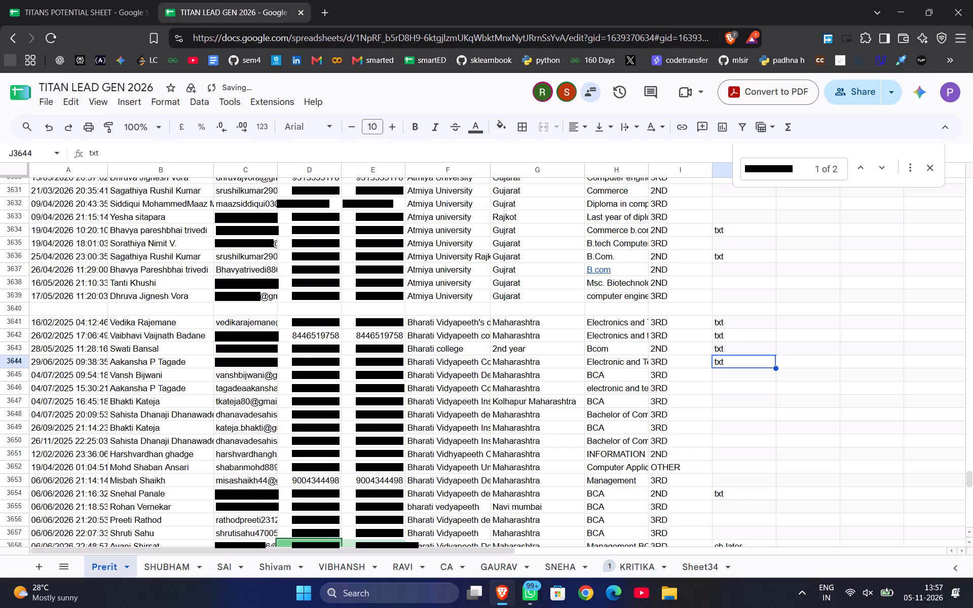
key("Down")
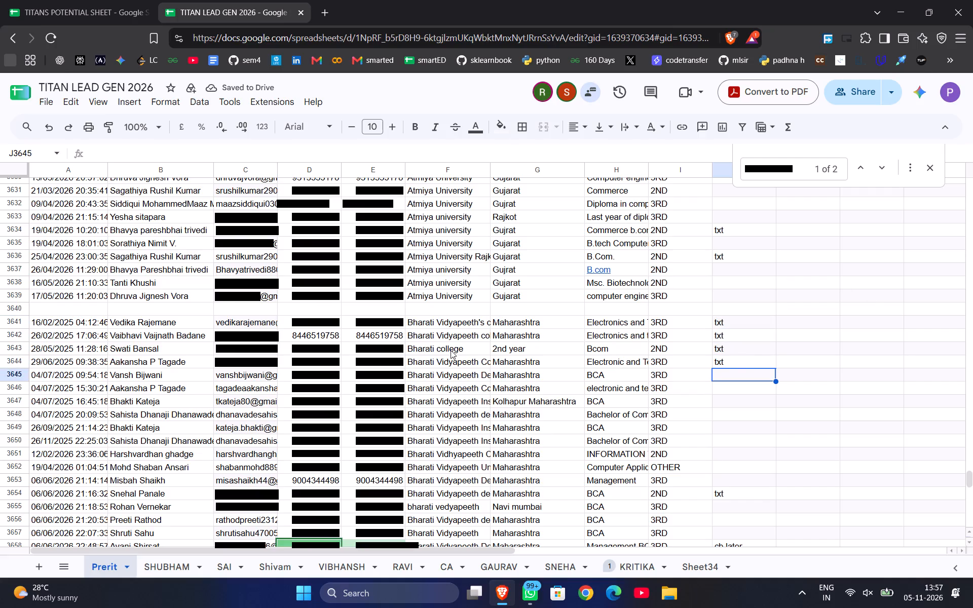
left_click(309, 376)
key("ctrl+c")
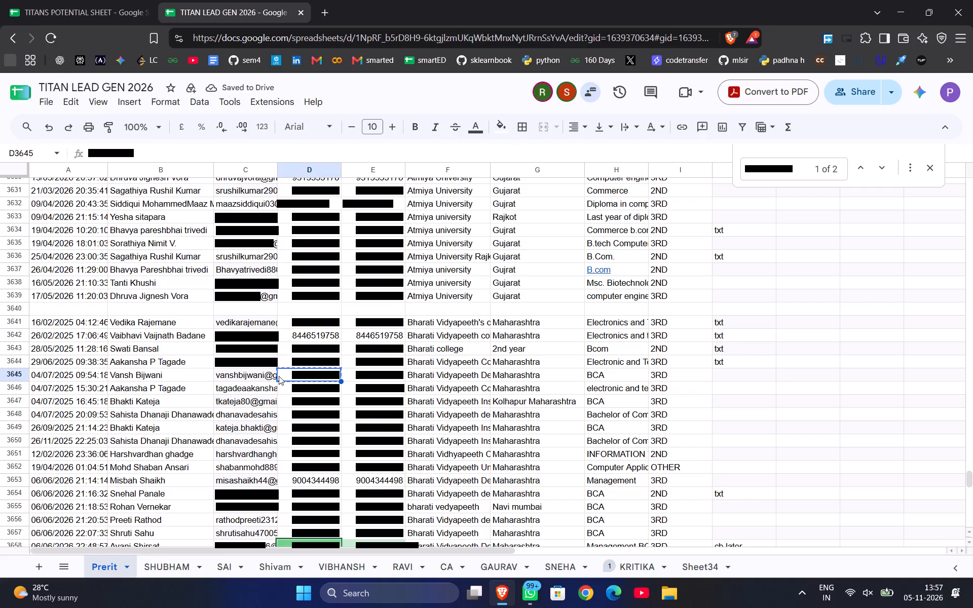